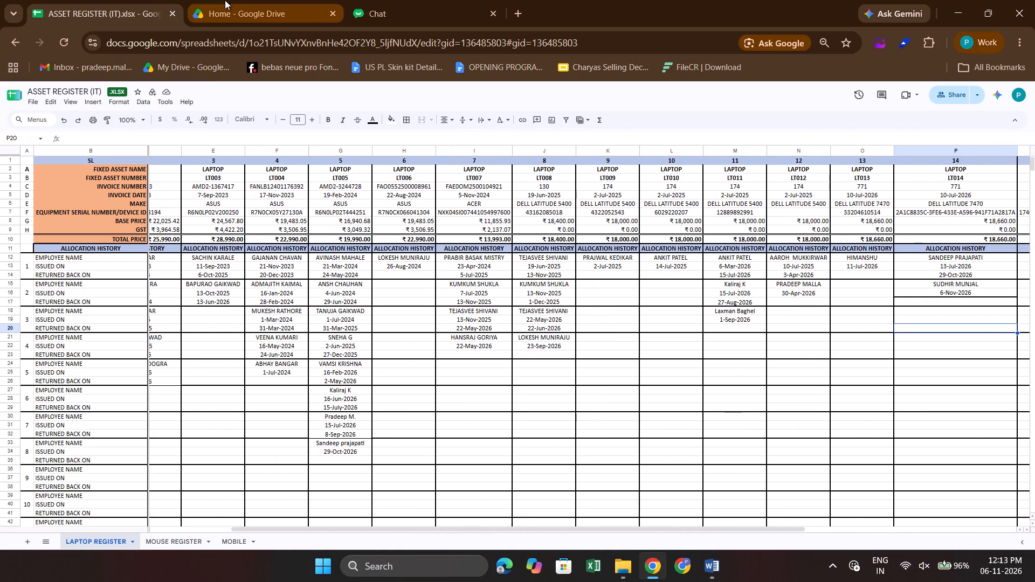
# Close the ASSET REGISTER (IT).xlsx spreadsheet.
pyautogui.click(171, 12)
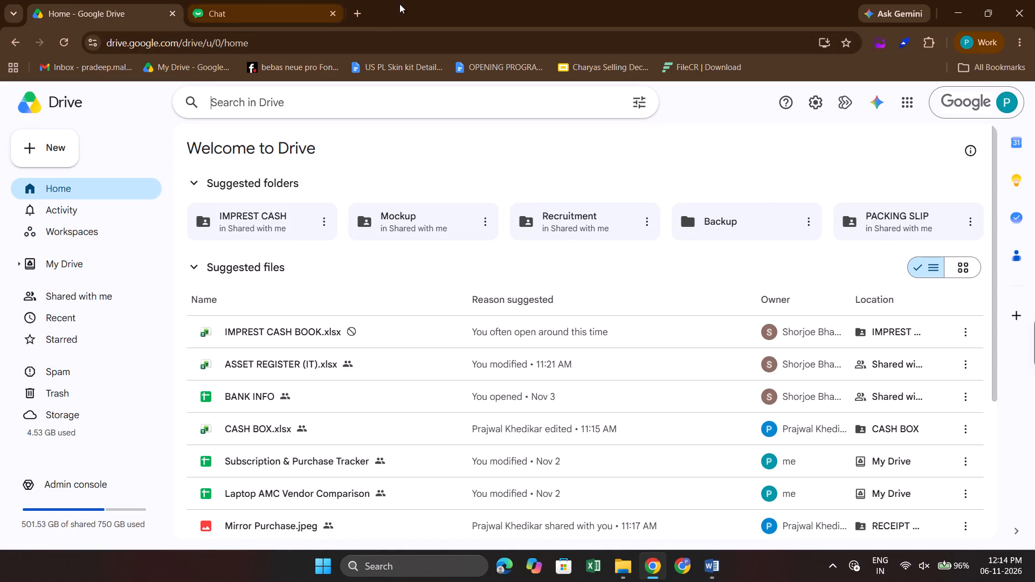
# Open the IMPREST CASH BOOK.xlsx spreadsheet from the Google Sheets file list on a new browser page.
pyautogui.click(363, 20)
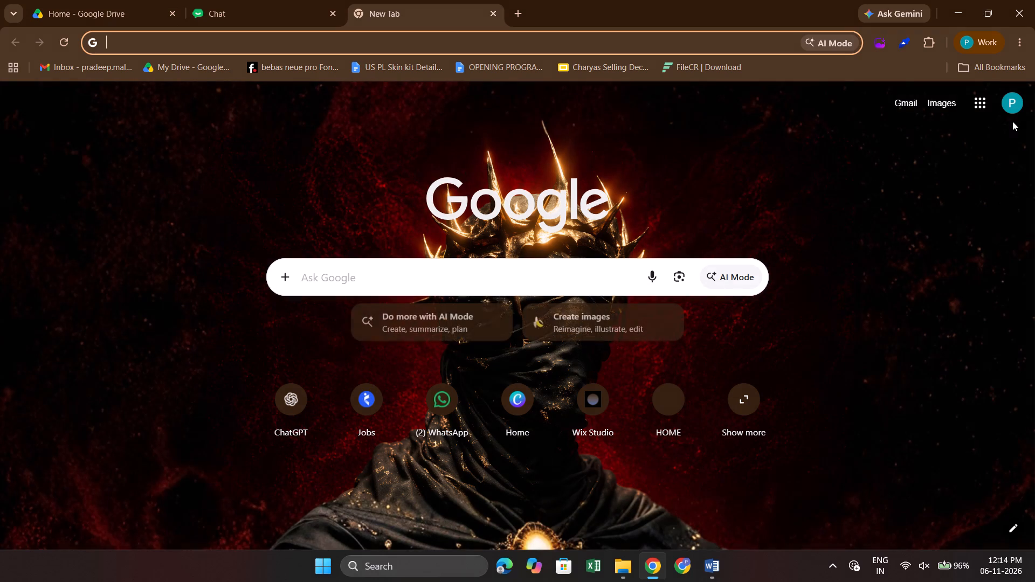
pyautogui.click(979, 102)
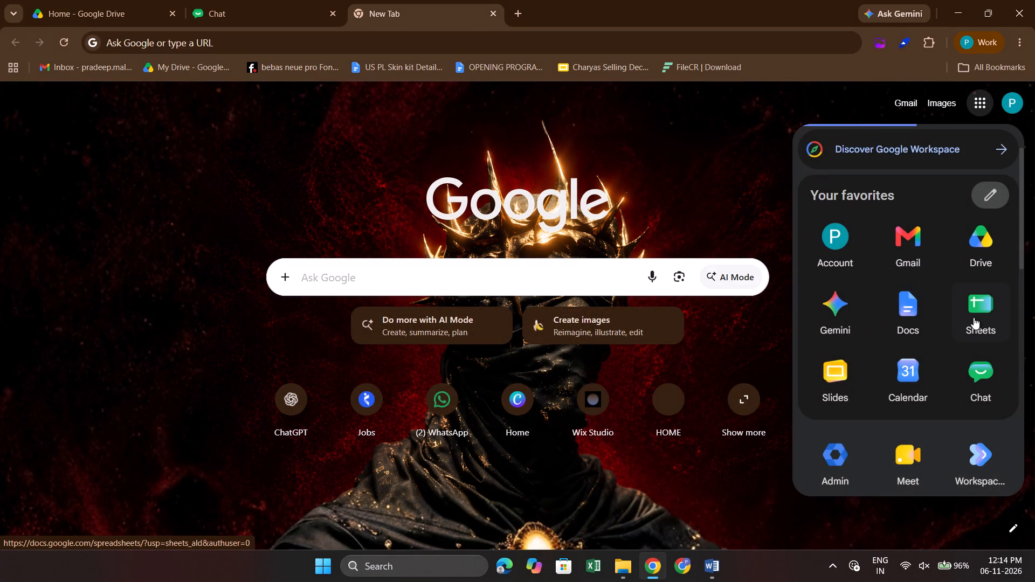
pyautogui.click(973, 317)
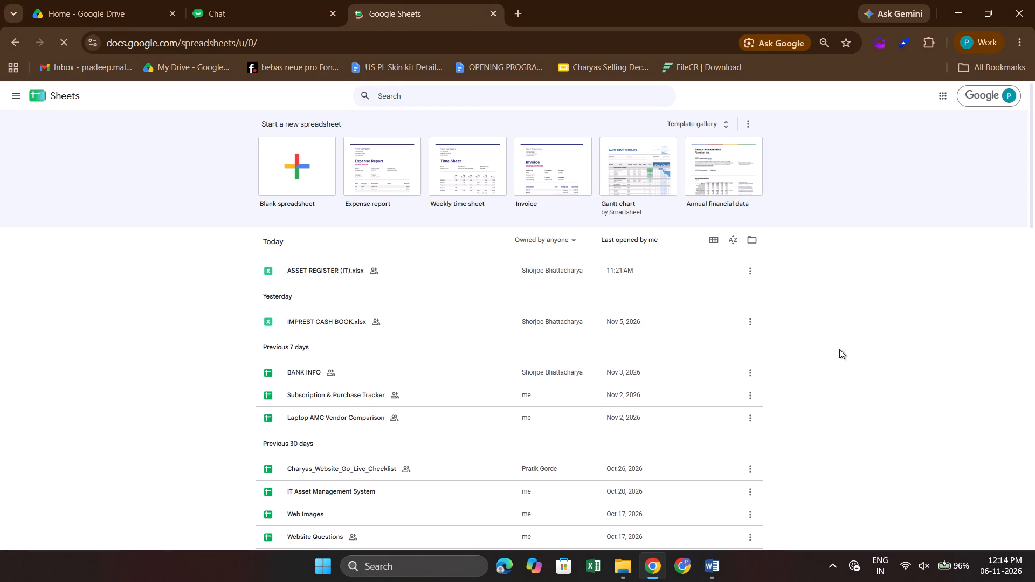
pyautogui.scroll(-1, 439, 282)
pyautogui.click(411, 307)
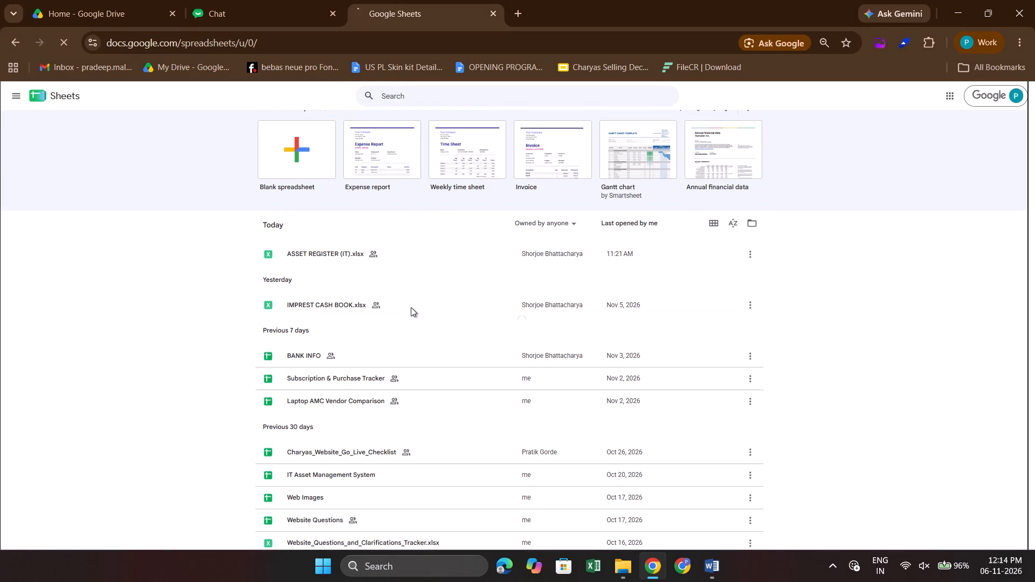
# Open WhatsApp Web (web.whatsapp.com) on a separate new browser page.
pyautogui.click(519, 17)
pyautogui.write('web')
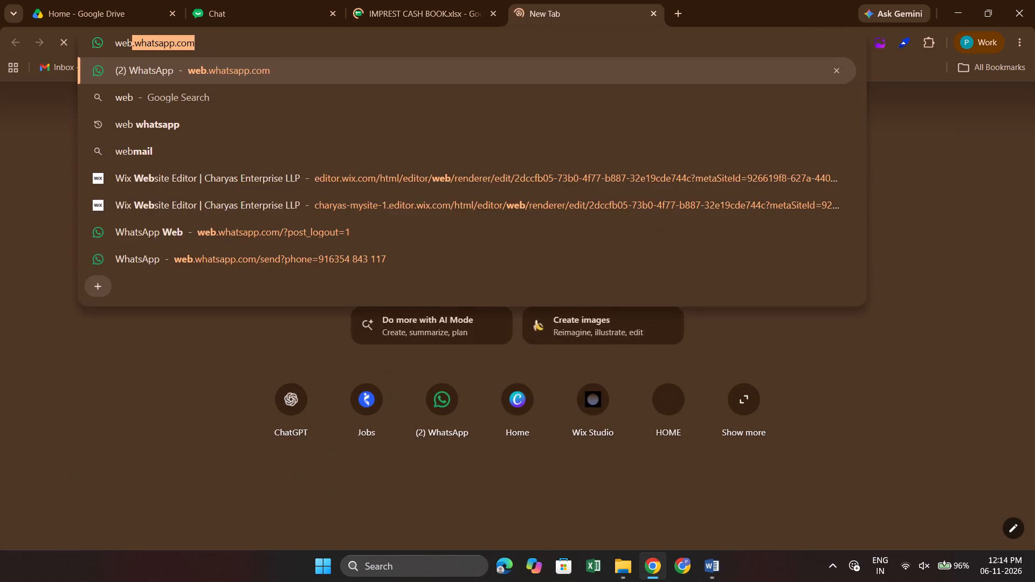
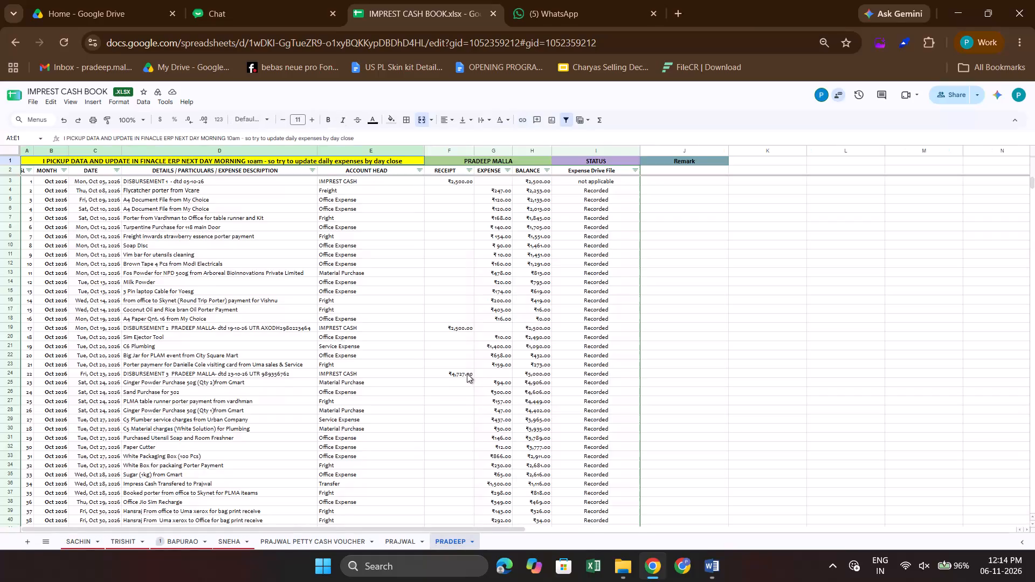
# Examine the most recent November 2026 entries at the end of the PRADEEP sheet in the imprest cash book.
pyautogui.scroll(-2, 467, 373)
pyautogui.scroll(1, 467, 373)
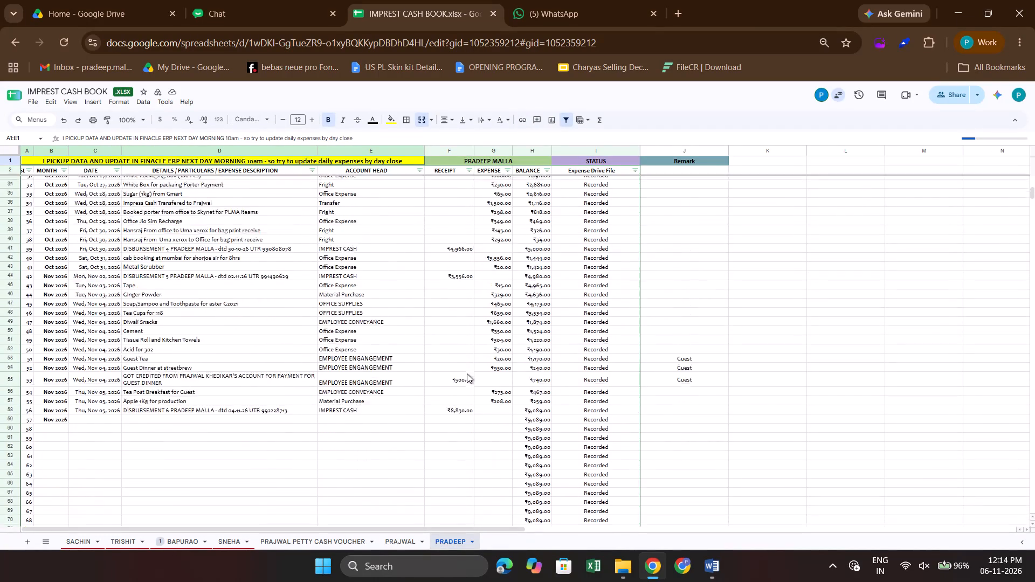
pyautogui.scroll(1, 467, 373)
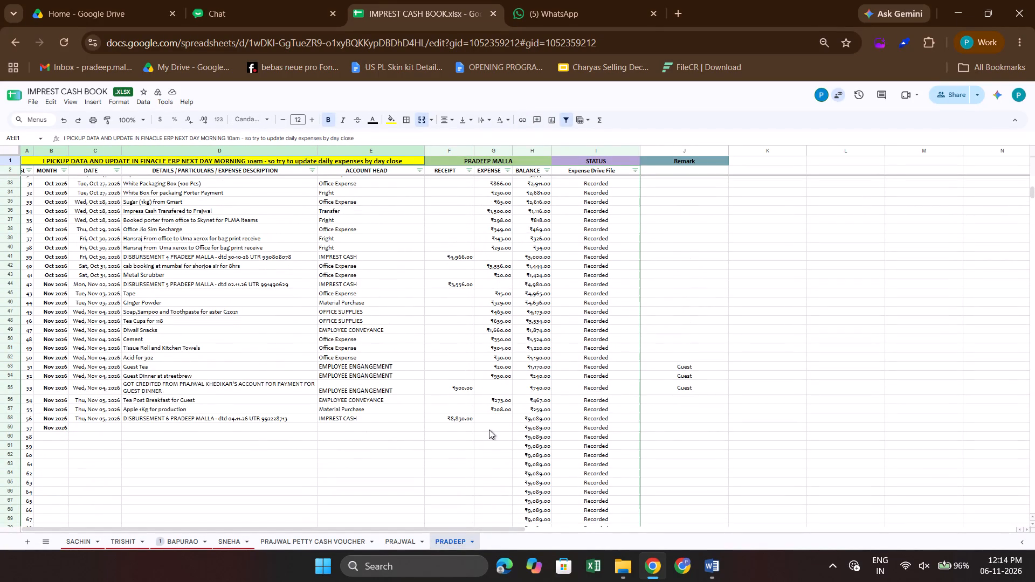
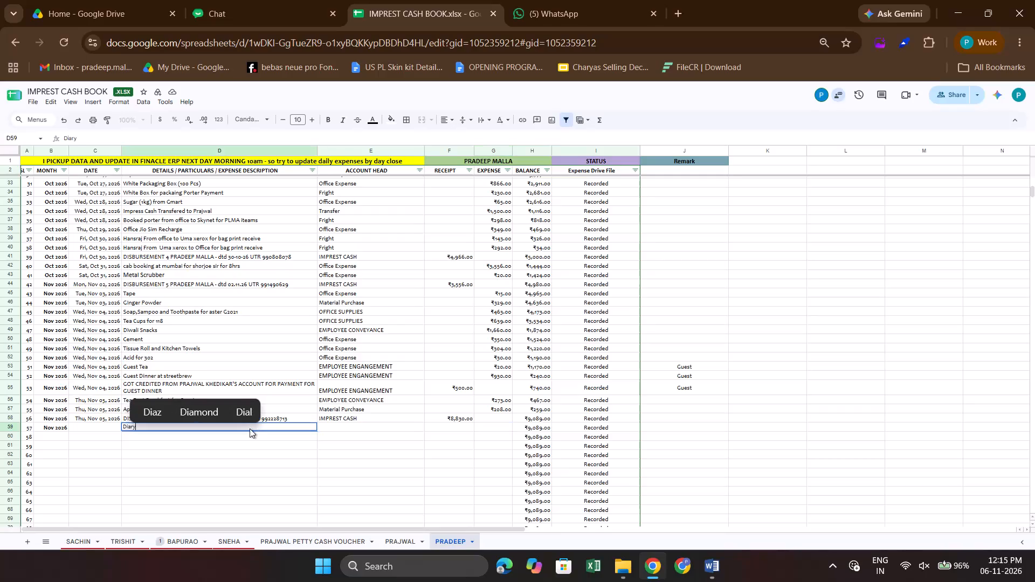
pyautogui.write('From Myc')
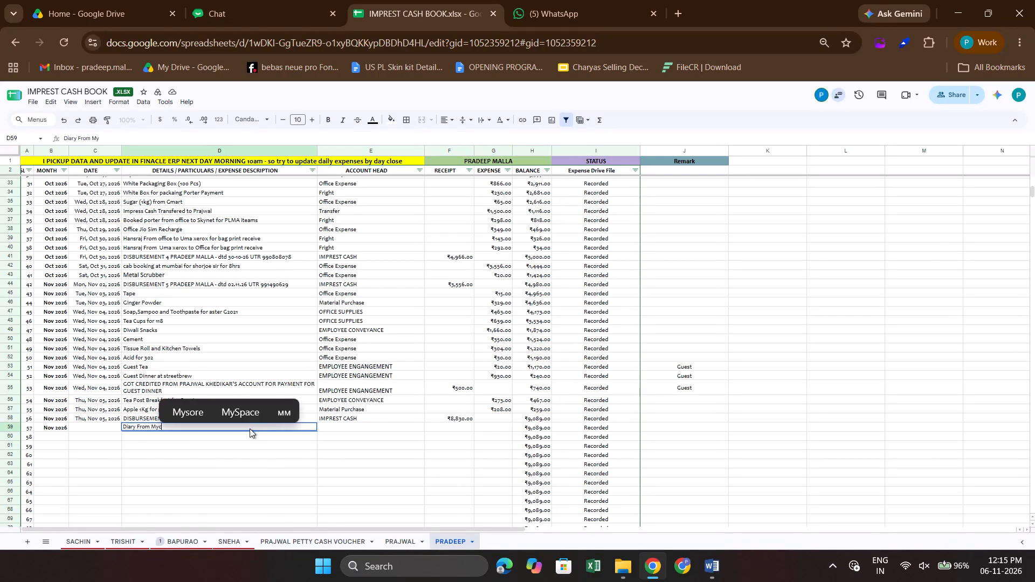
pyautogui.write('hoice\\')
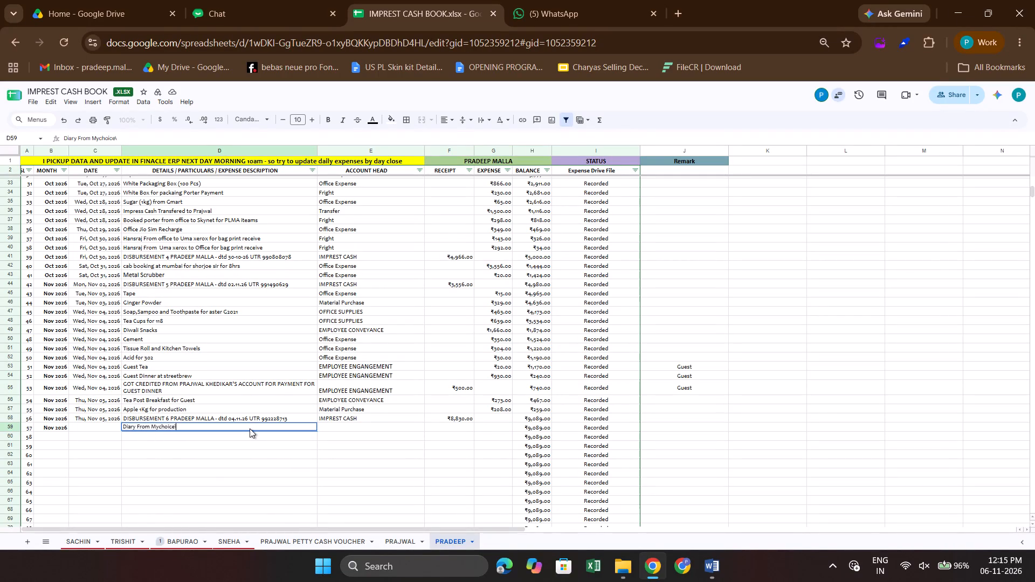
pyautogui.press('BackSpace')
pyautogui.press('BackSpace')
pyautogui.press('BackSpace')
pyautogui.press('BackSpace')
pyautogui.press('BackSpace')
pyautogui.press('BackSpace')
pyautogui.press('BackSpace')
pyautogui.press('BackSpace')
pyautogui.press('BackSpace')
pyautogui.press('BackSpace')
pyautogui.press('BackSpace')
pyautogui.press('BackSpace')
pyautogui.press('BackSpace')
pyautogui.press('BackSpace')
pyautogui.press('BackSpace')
# Complete the expense description for serial 57 in the PRADEEP sheet so that it reads "Diary Book".
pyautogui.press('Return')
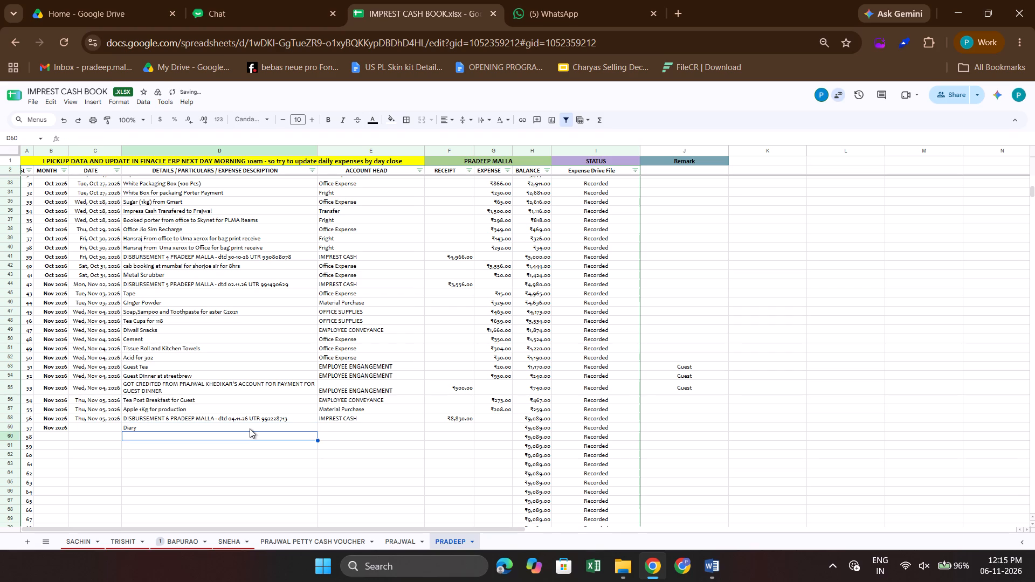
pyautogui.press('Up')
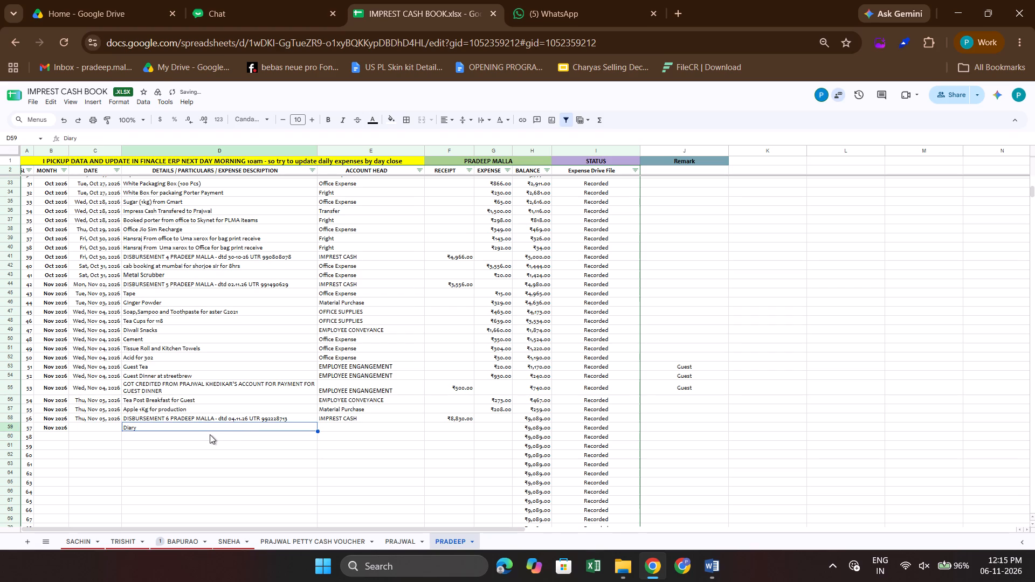
pyautogui.doubleClick(208, 428)
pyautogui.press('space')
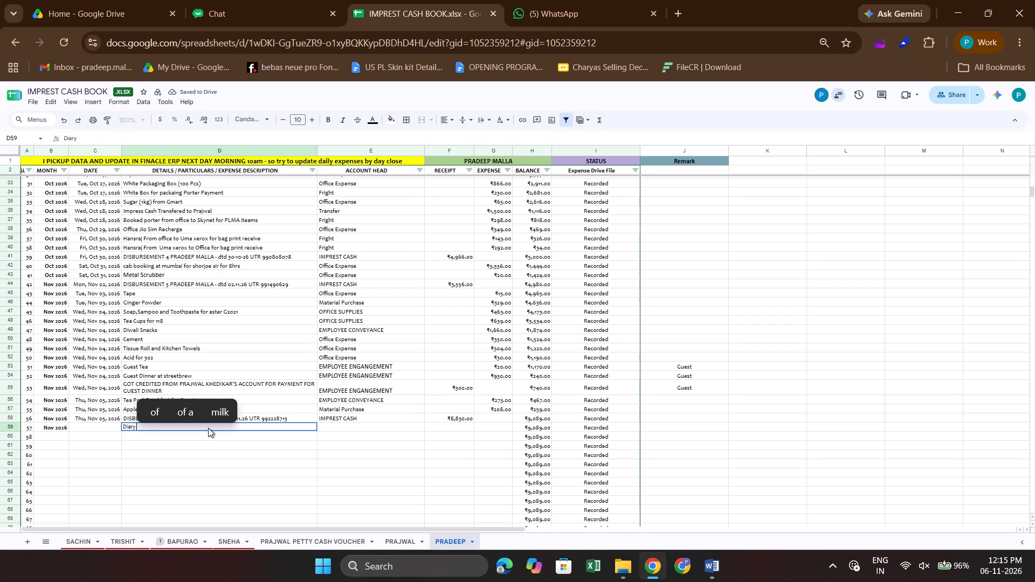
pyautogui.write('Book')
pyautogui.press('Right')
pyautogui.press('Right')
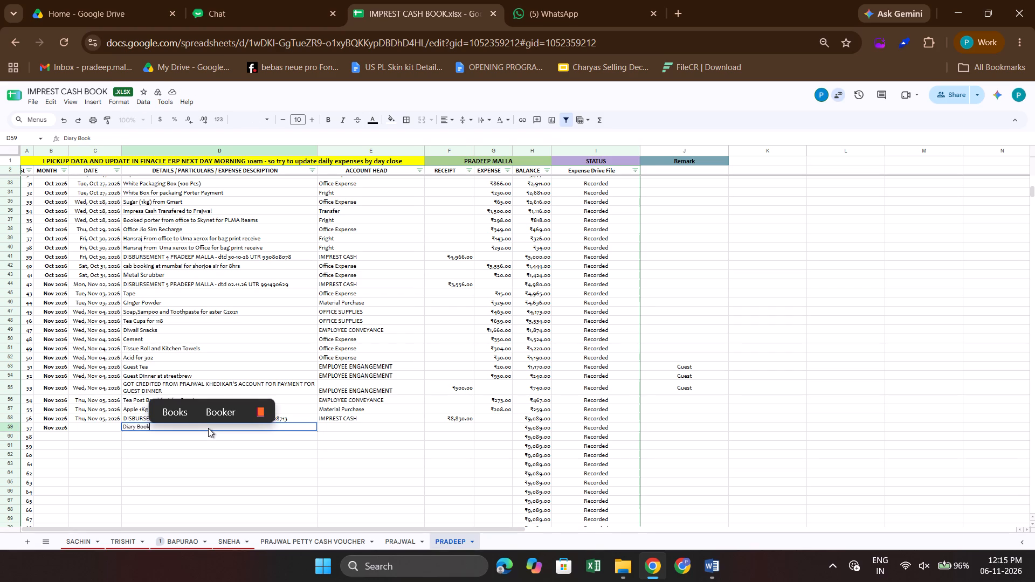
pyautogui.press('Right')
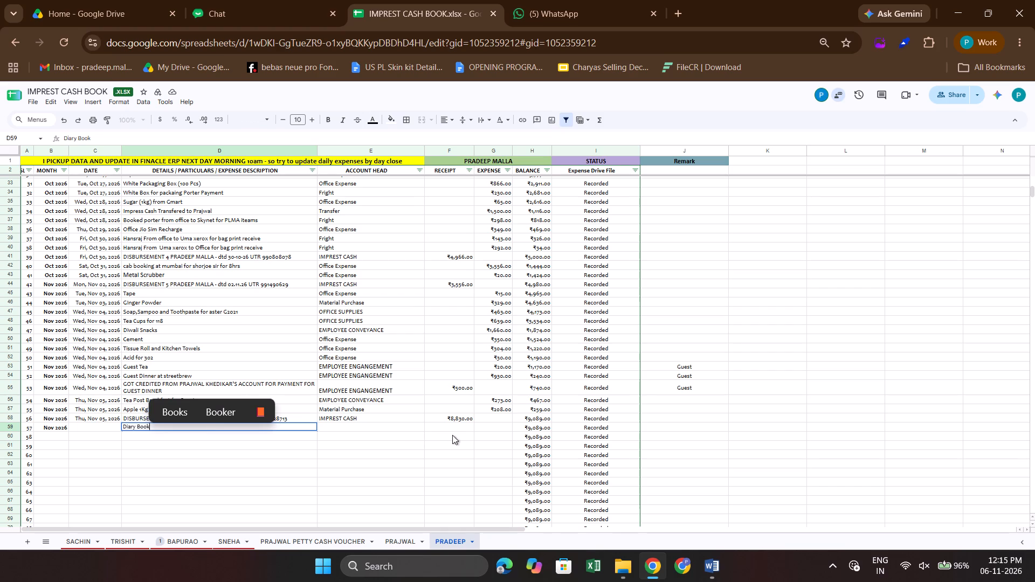
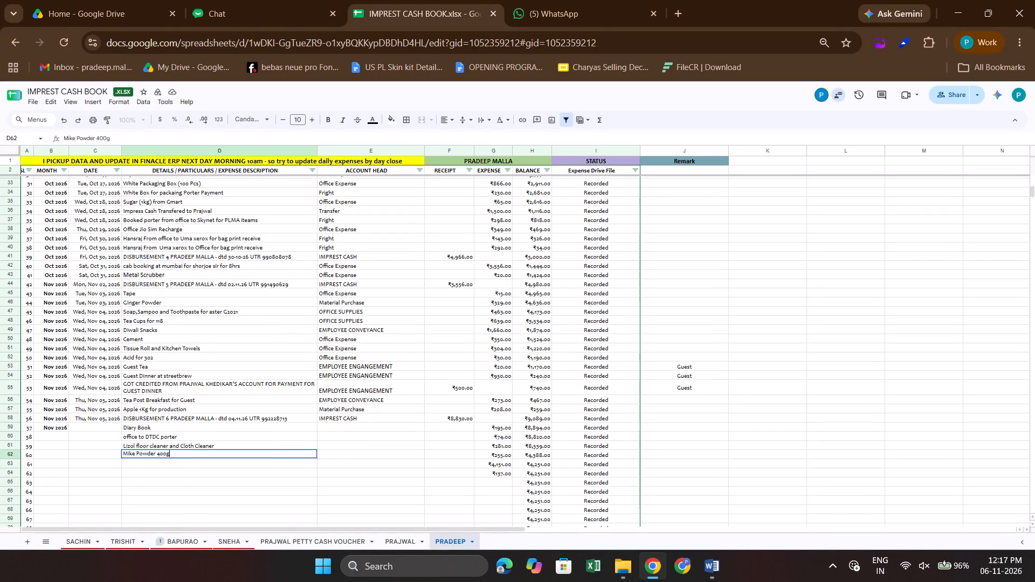
# Enter "Mike Powder 400g" as the expense description in cell D62, below the Lizol floor cleaner and Cloth Cleaner entry.
pyautogui.press('Return')
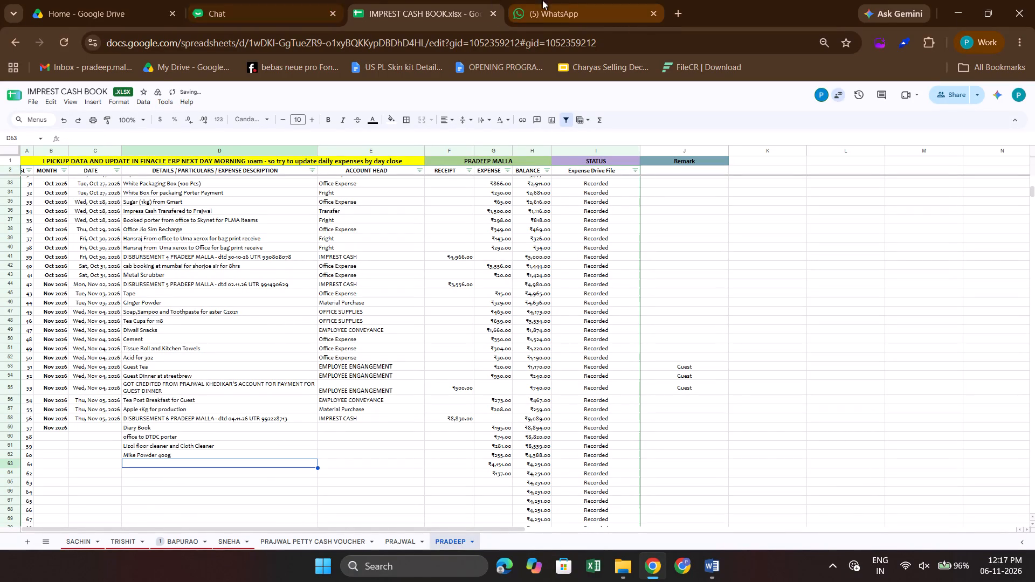
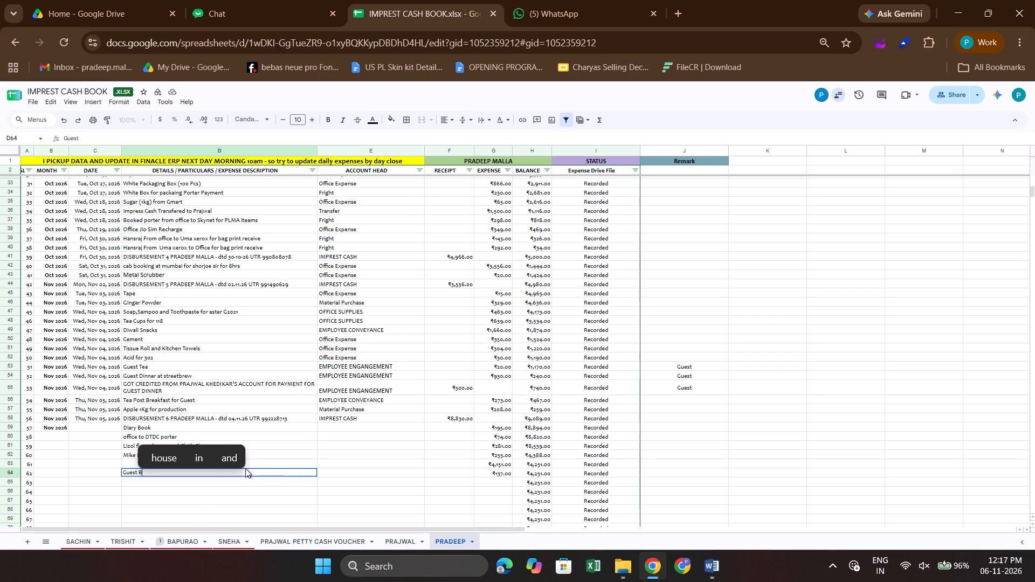
# Complete the expense description in row 64 as Guest Breakfast.
pyautogui.write('reakfast')
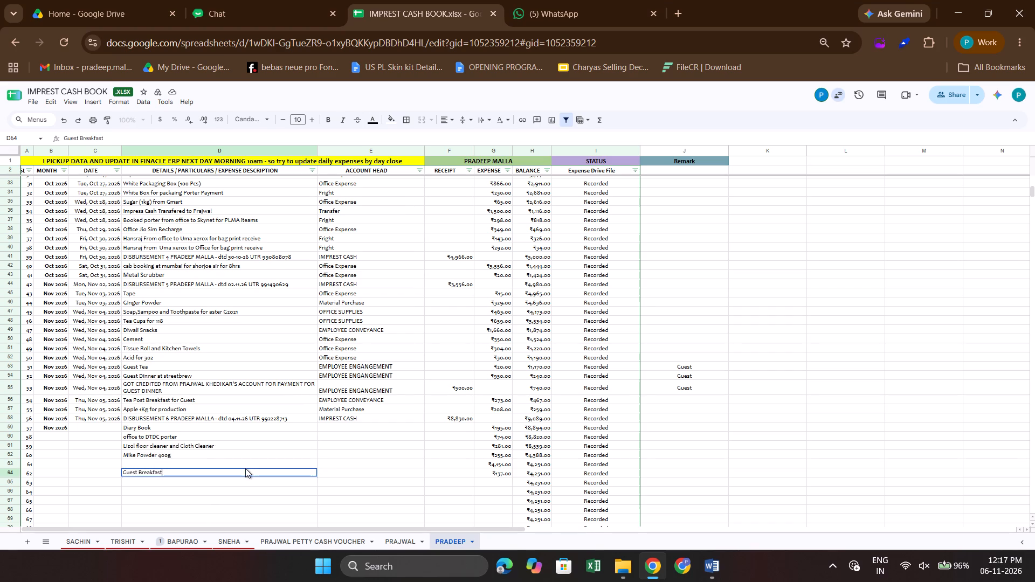
pyautogui.press('Return')
# Copy the month and date (Nov 2026; Thu, Nov 05, 2026) from the DISBURSEMENT 6 row into rows 59 to 62, Diary Book through Mike Powder.
pyautogui.press('Up')
pyautogui.press('Left')
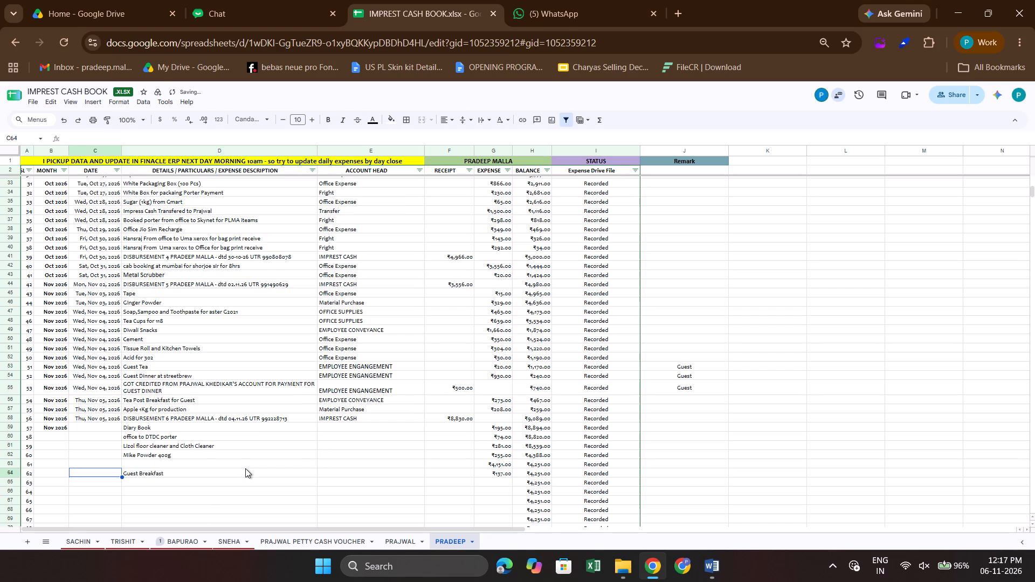
pyautogui.press('Left')
pyautogui.click(56, 417)
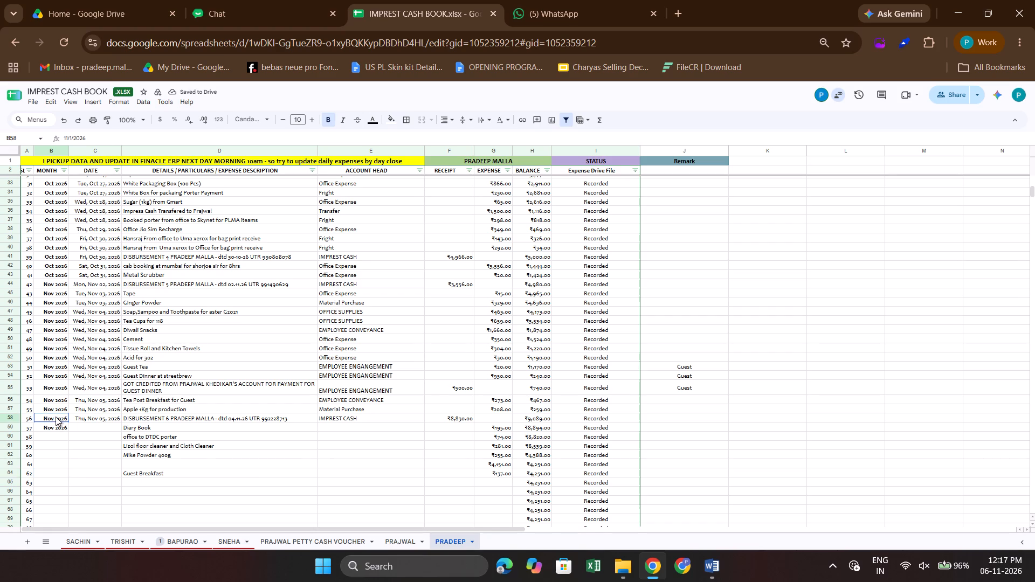
pyautogui.hotkey('shift', 'Right')
pyautogui.hotkey('ctrl', 'c')
pyautogui.click(61, 429)
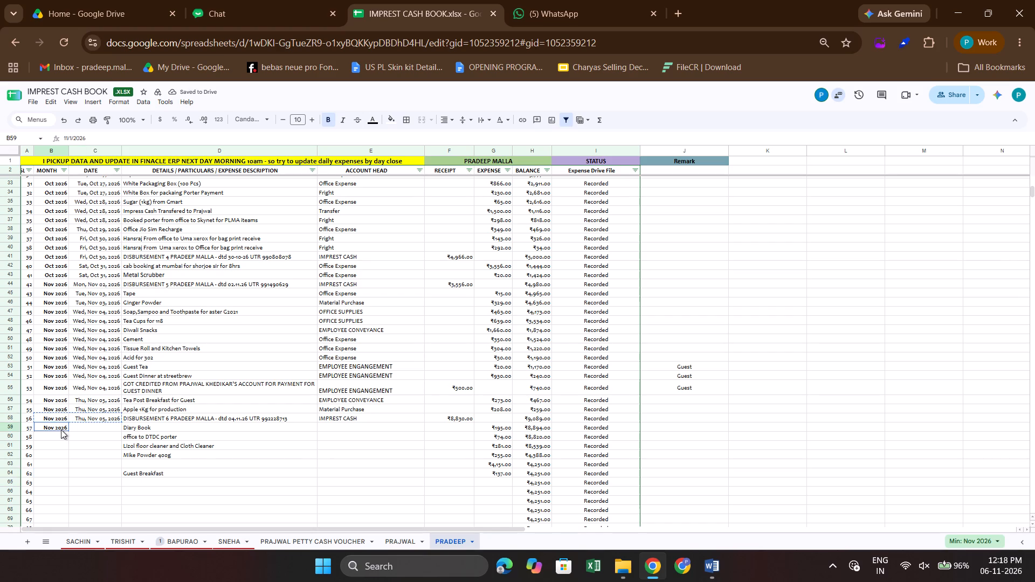
pyautogui.hotkey('shift', 'Right')
pyautogui.hotkey('shift', 'Down')
pyautogui.hotkey('shift', 'Down')
pyautogui.hotkey('shift', 'Down')
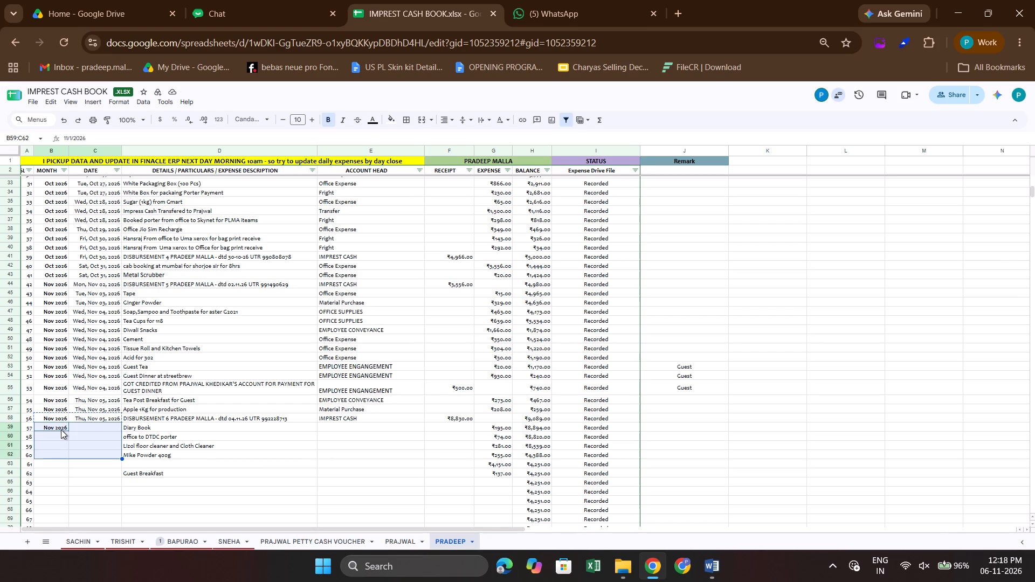
pyautogui.hotkey('ctrl', 'v')
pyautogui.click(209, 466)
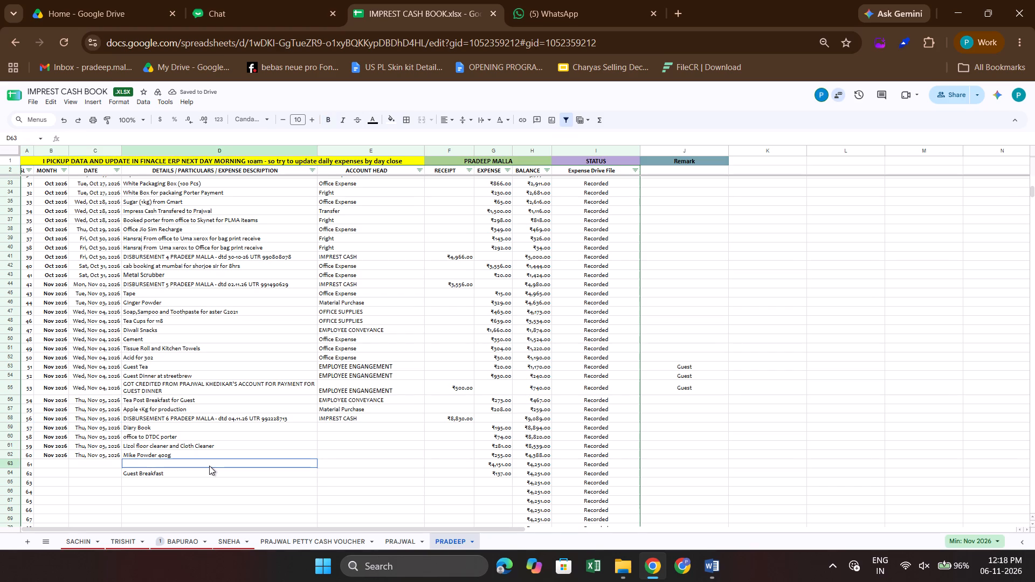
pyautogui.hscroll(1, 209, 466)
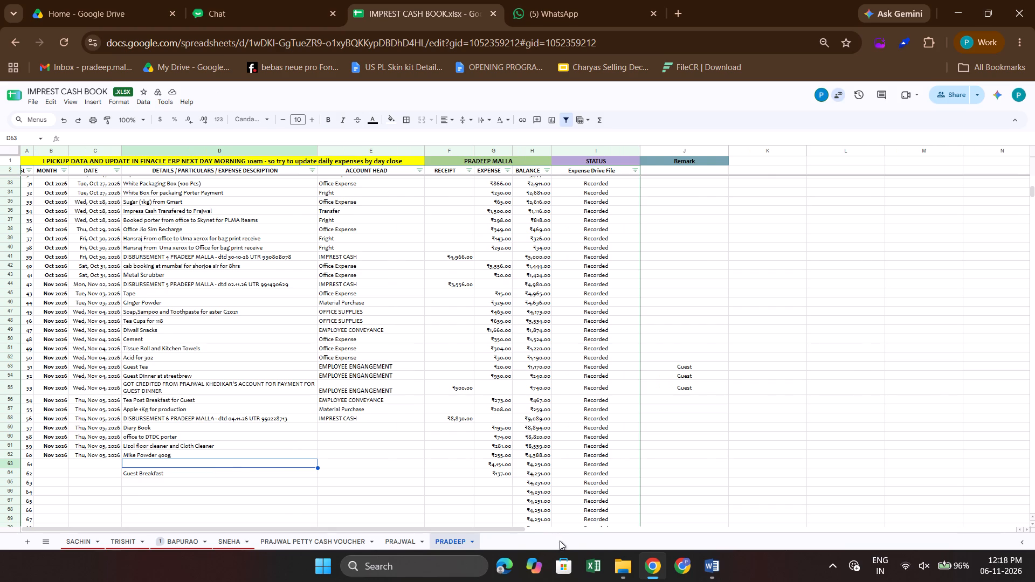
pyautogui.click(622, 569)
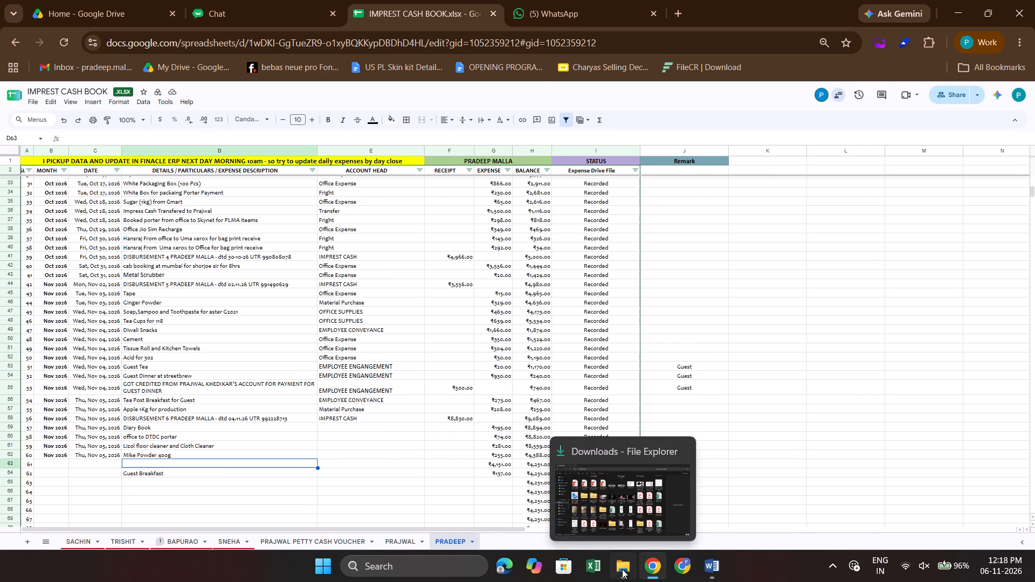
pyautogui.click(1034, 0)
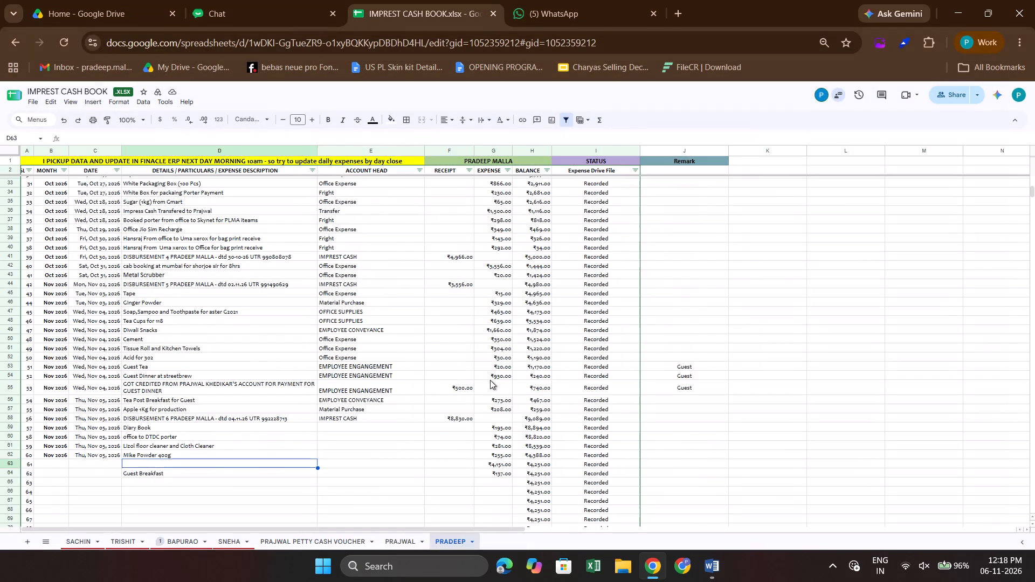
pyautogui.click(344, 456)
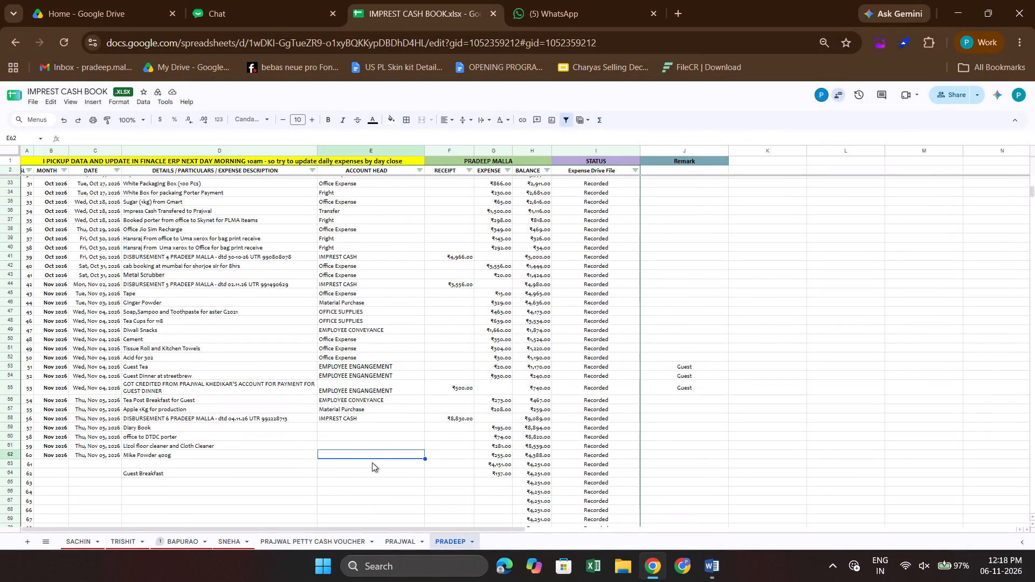
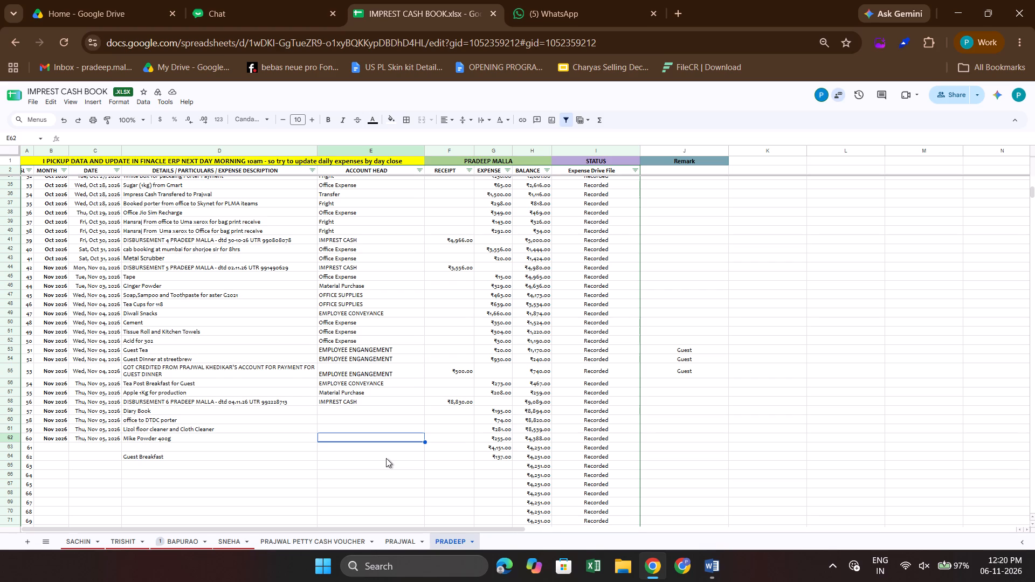
# Enter the text Adim Iteams in row 63's Account Head cell.
pyautogui.press('Down')
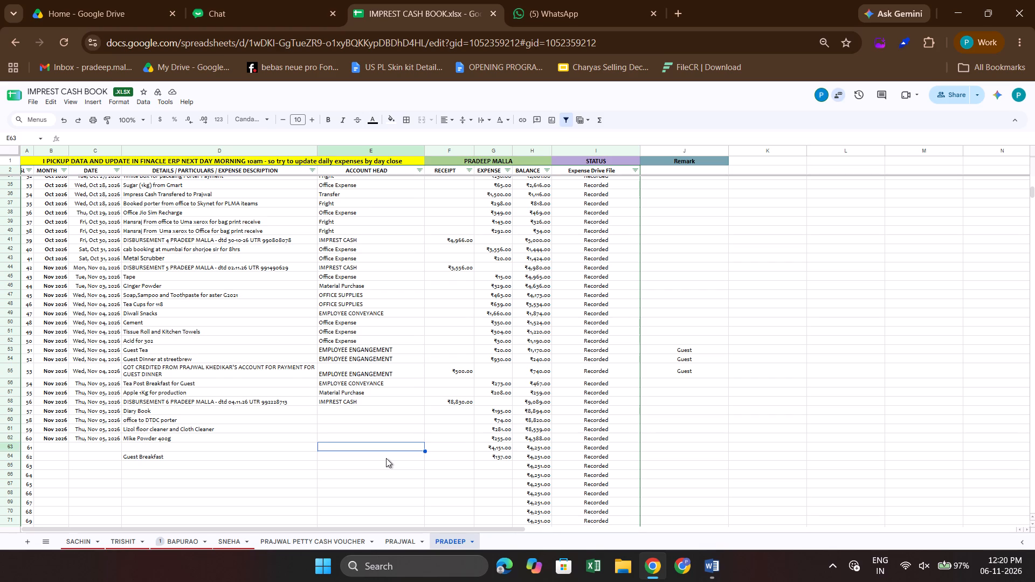
pyautogui.write('Adim Iteams')
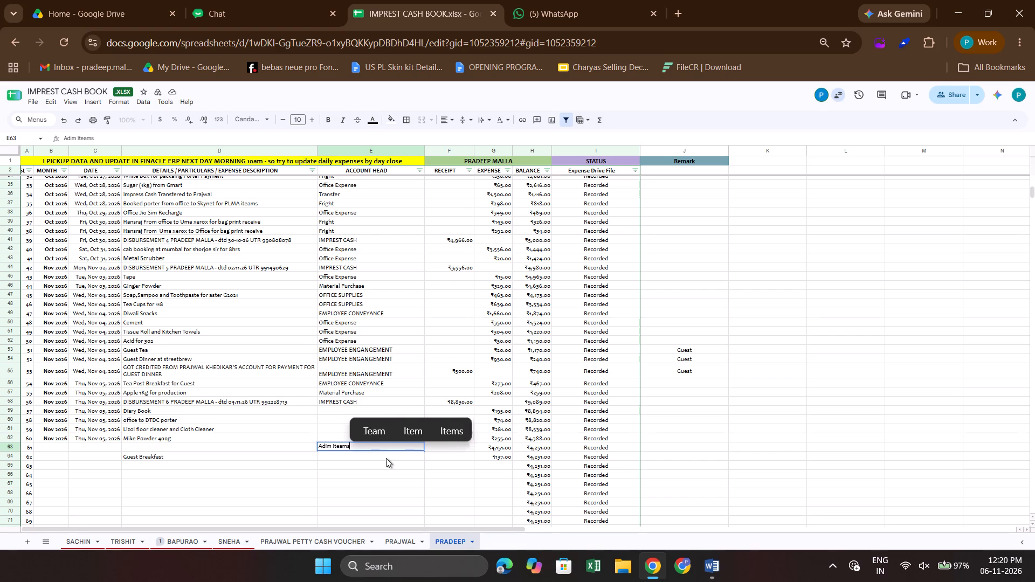
pyautogui.press('Right')
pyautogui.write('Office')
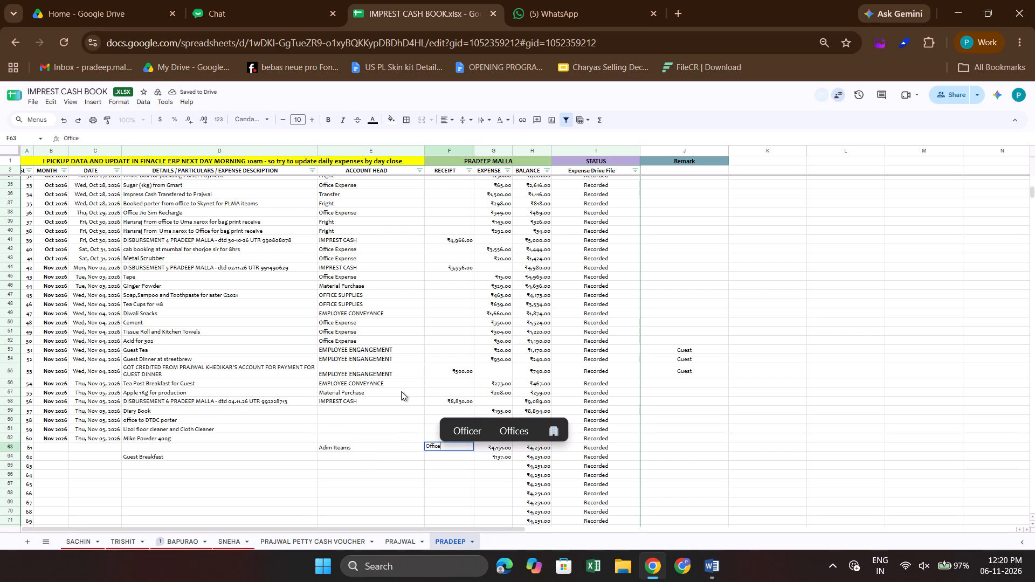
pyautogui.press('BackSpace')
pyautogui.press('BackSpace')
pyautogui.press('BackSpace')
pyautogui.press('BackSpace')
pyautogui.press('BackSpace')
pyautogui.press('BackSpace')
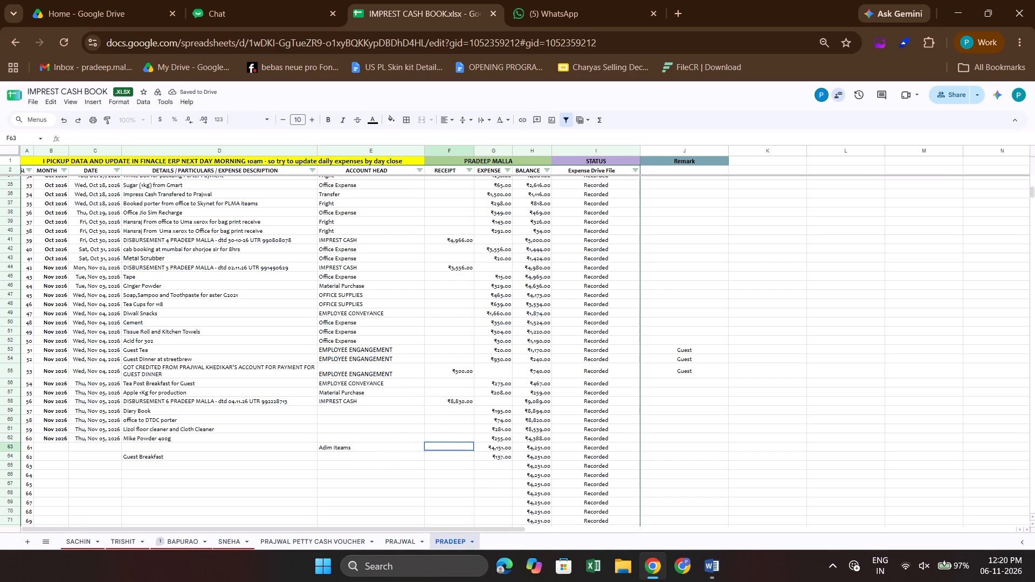
# Move the Adim Iteams text from row 63's Account Head cell into its expense description cell.
pyautogui.click(334, 448)
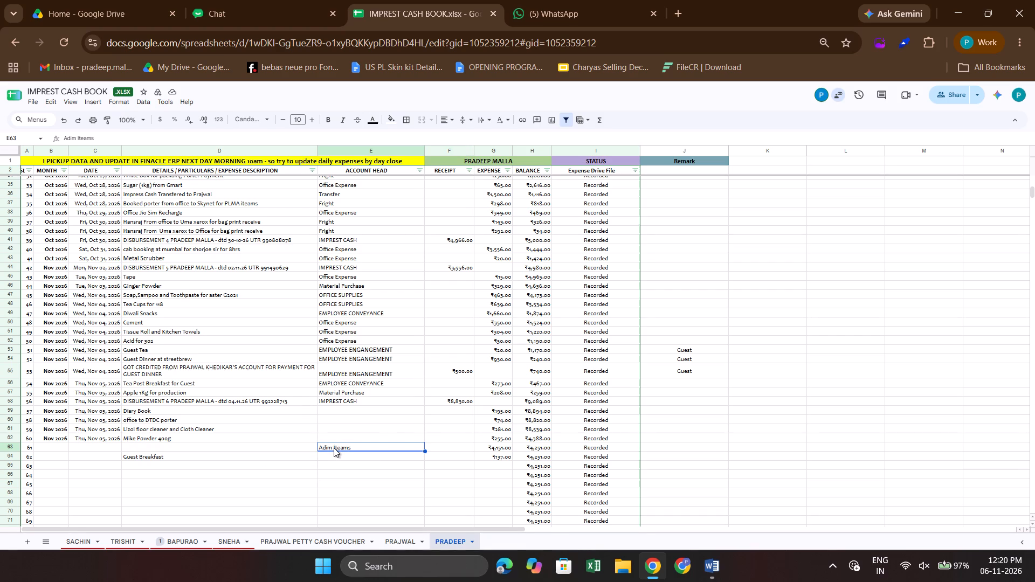
pyautogui.hotkey('ctrl', 'x')
pyautogui.press('Left')
pyautogui.hotkey('ctrl', 'v')
# Enter Office Supply as the account head for the Adim Iteams expense in row 63.
pyautogui.press('Right')
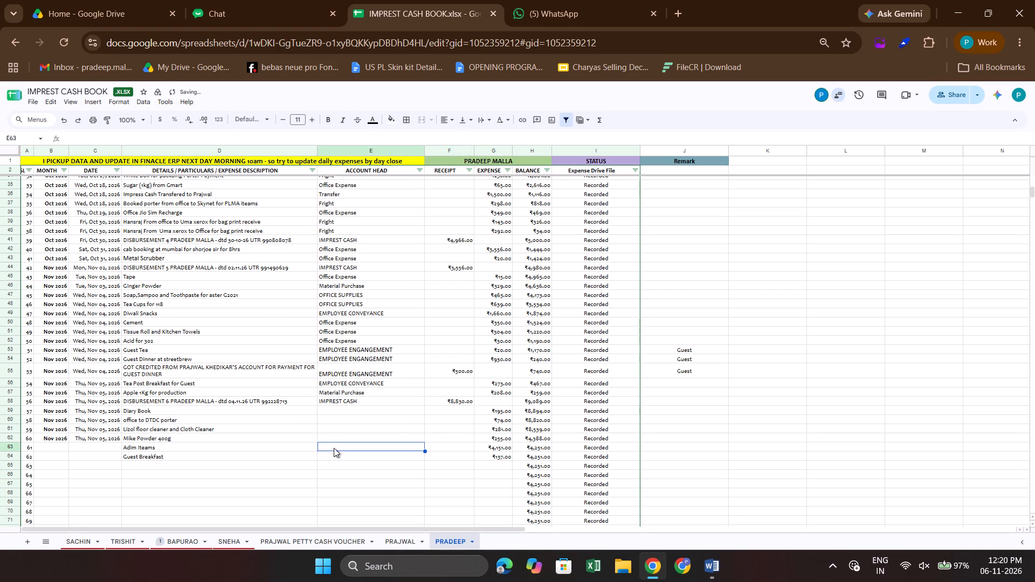
pyautogui.write('Offic')
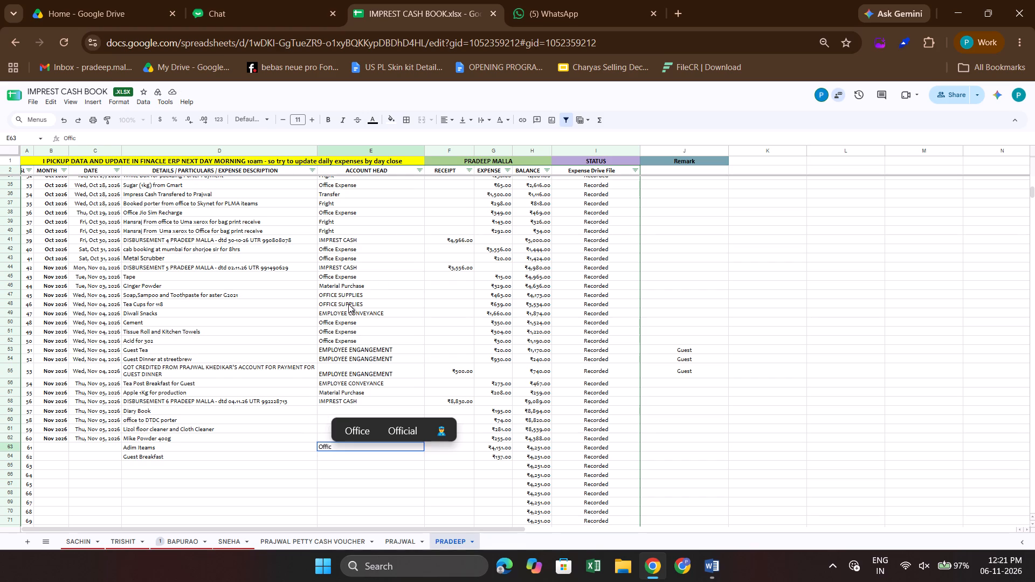
pyautogui.write('e Supp')
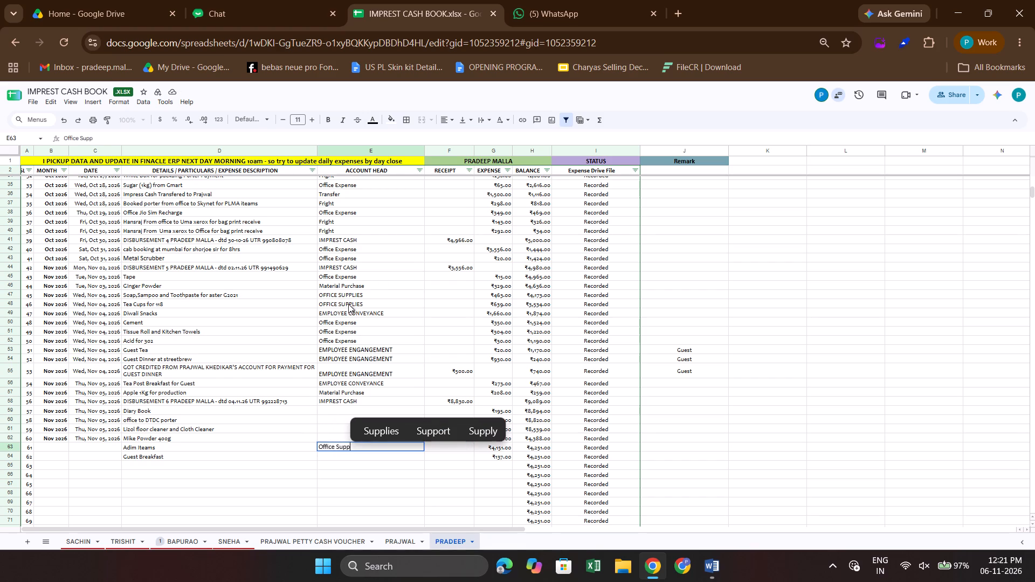
pyautogui.write('ly')
pyautogui.press('Return')
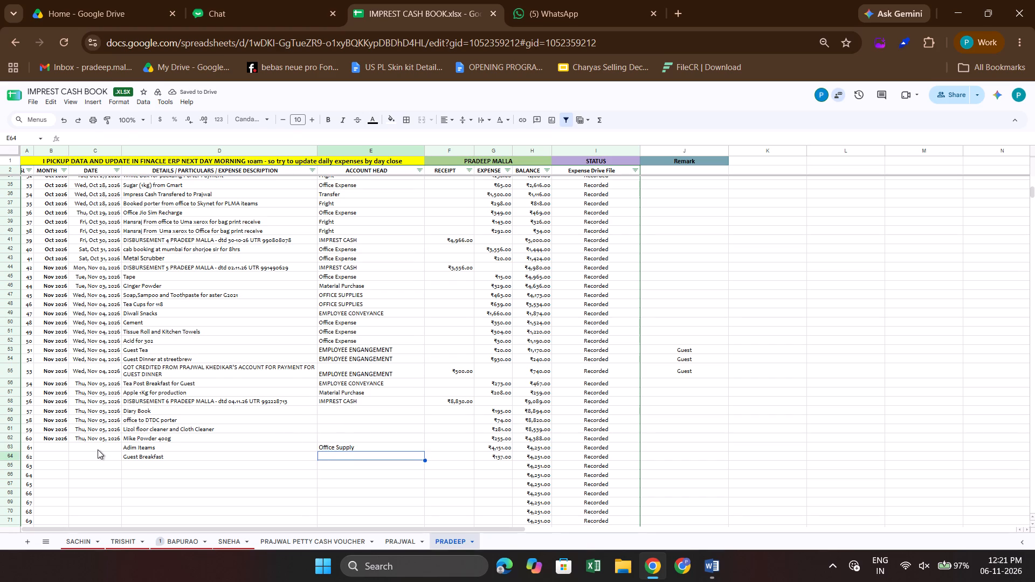
pyautogui.click(45, 439)
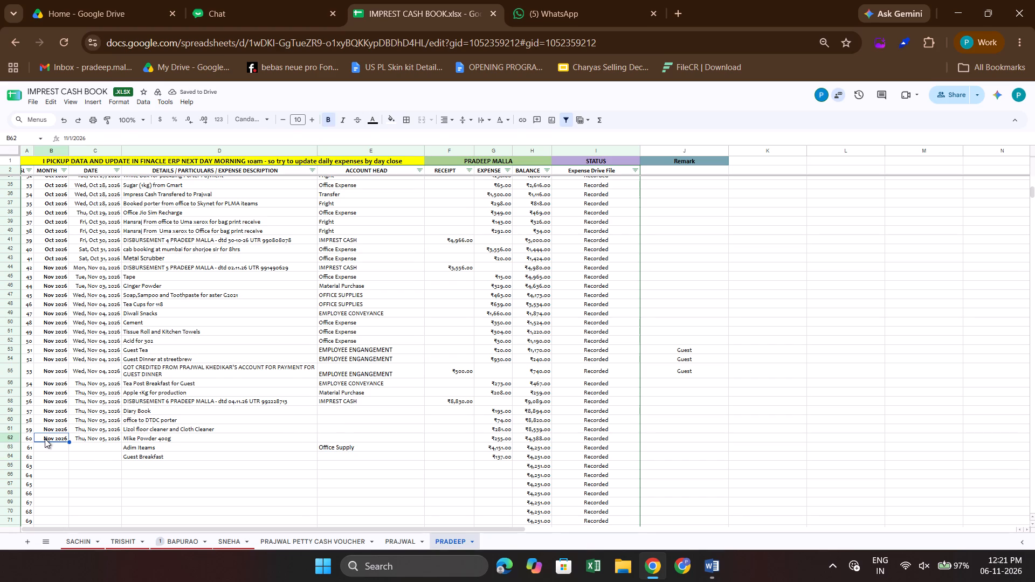
pyautogui.hotkey('shift', 'Right')
pyautogui.hotkey('ctrl', 'c')
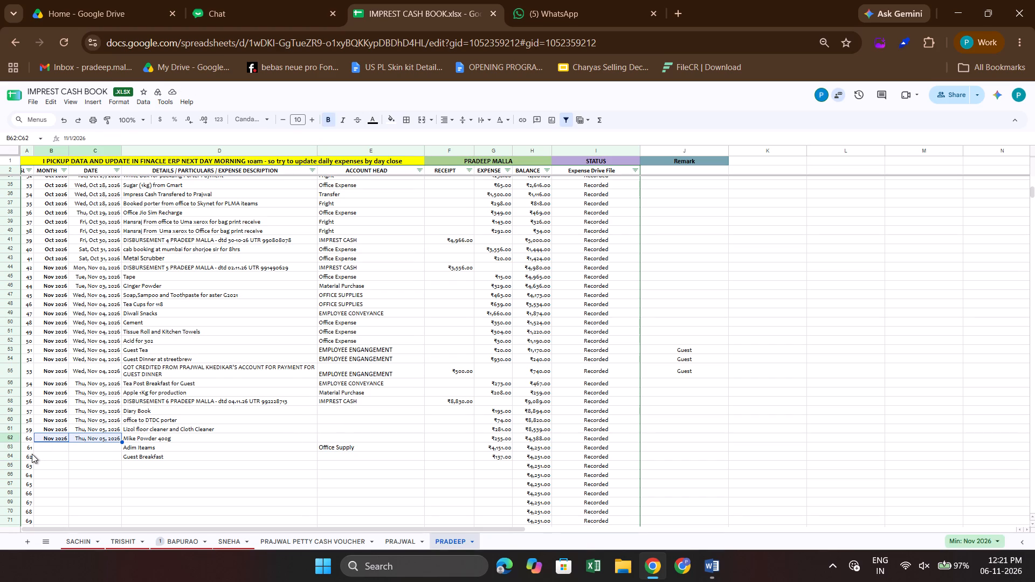
pyautogui.click(52, 449)
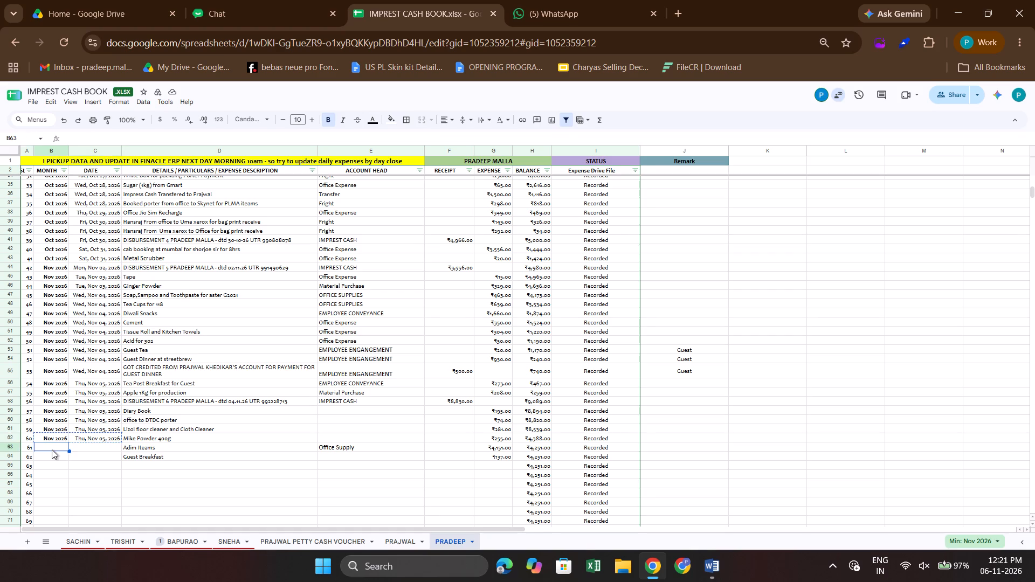
pyautogui.hotkey('shift', 'Right')
pyautogui.hotkey('ctrl', 'v')
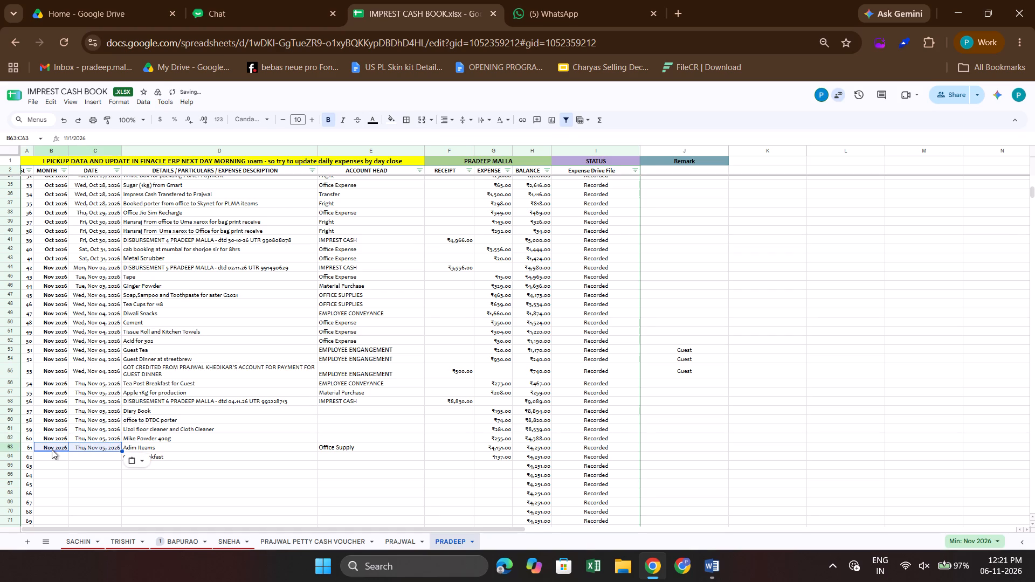
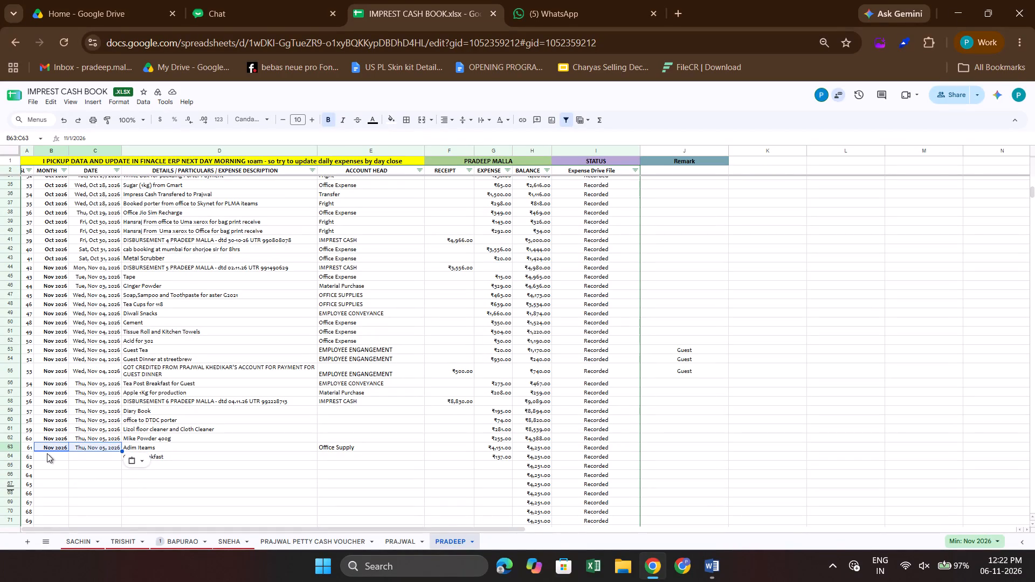
# Fill in row 64, Guest Breakfast, with month Nov 2026 copied from row 63 and date Fri, Nov 06, 2026.
pyautogui.hotkey('ctrl', 'c')
pyautogui.press('Down')
pyautogui.hotkey('ctrl', 'v')
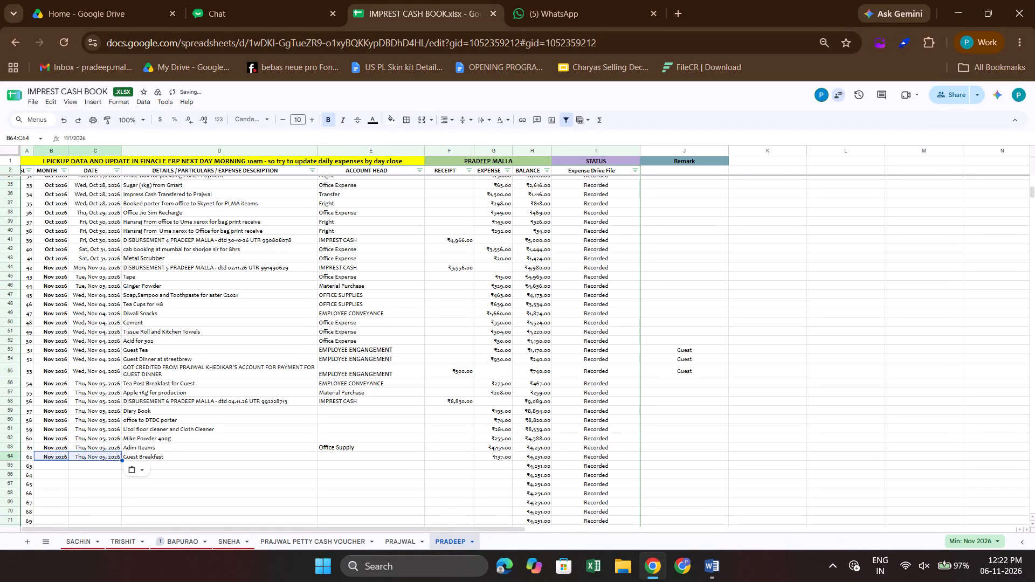
pyautogui.doubleClick(107, 455)
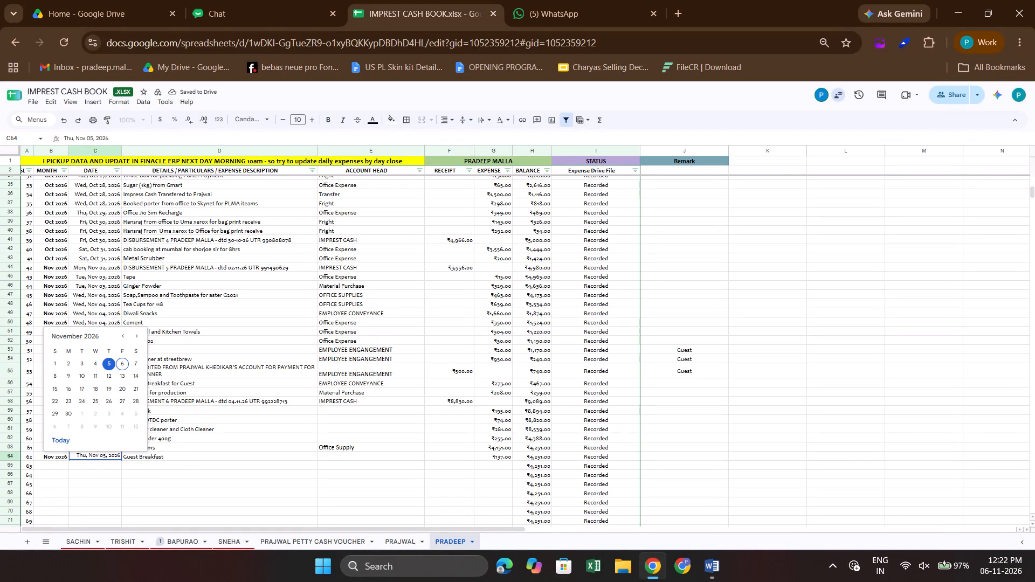
pyautogui.click(125, 364)
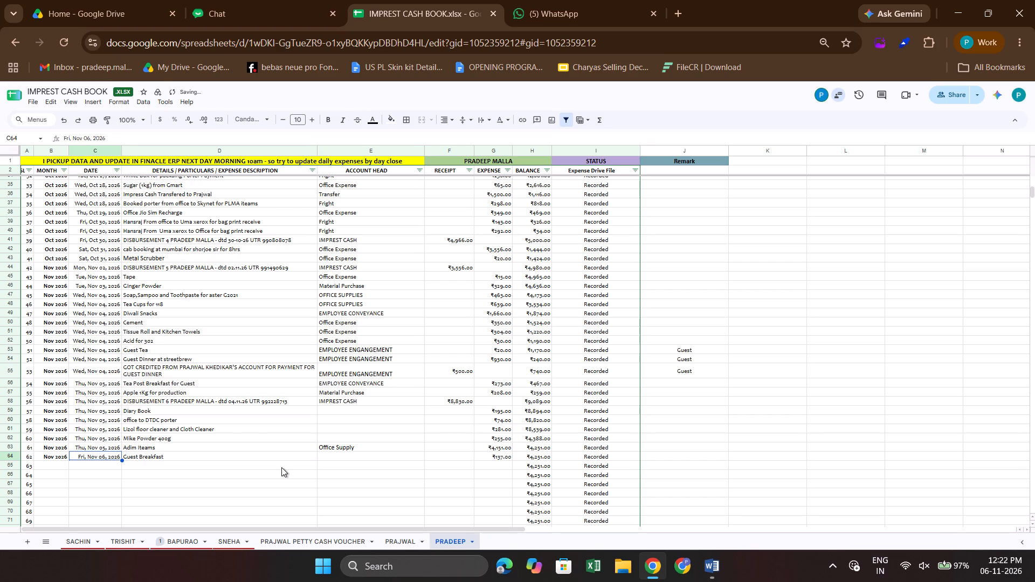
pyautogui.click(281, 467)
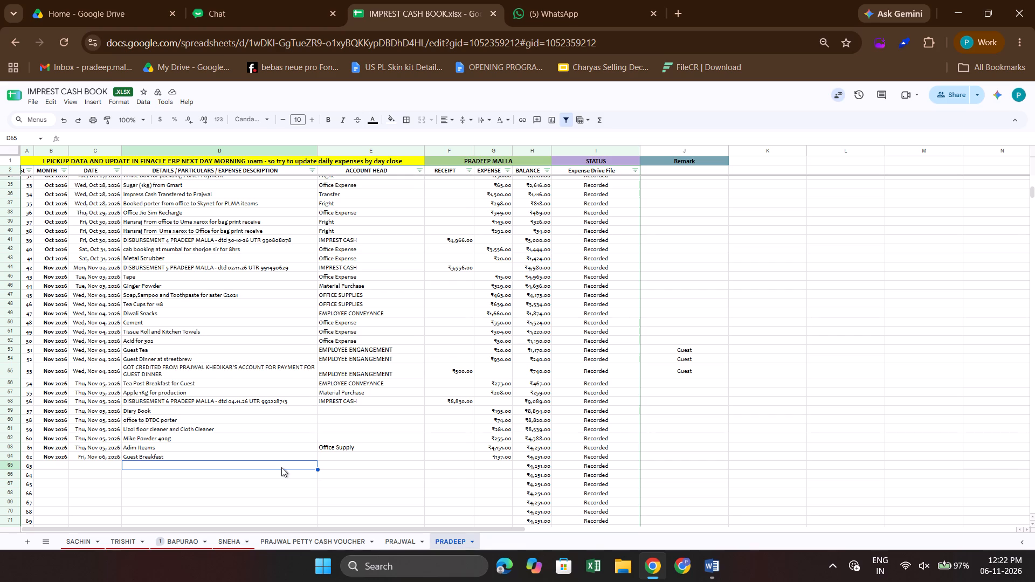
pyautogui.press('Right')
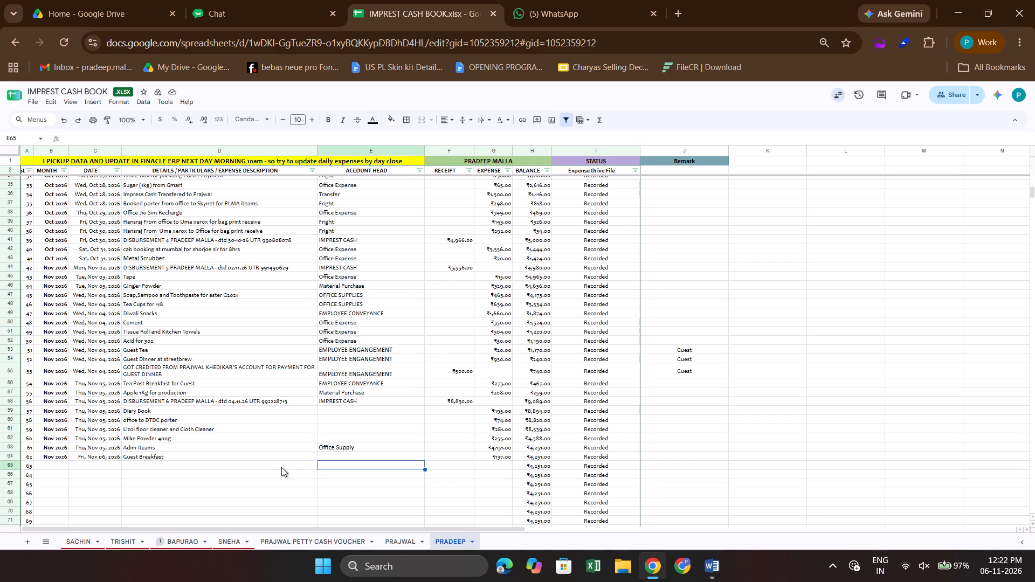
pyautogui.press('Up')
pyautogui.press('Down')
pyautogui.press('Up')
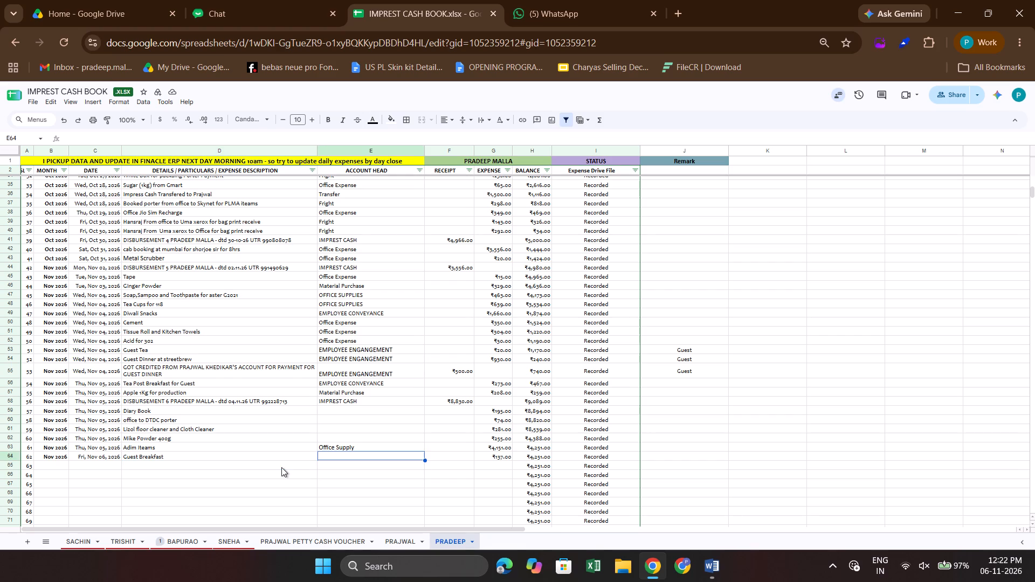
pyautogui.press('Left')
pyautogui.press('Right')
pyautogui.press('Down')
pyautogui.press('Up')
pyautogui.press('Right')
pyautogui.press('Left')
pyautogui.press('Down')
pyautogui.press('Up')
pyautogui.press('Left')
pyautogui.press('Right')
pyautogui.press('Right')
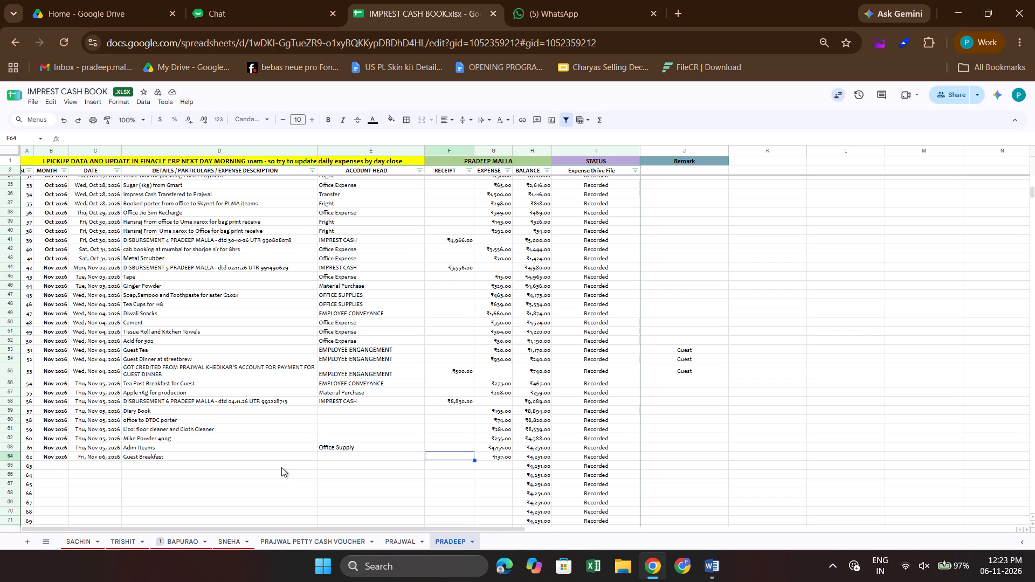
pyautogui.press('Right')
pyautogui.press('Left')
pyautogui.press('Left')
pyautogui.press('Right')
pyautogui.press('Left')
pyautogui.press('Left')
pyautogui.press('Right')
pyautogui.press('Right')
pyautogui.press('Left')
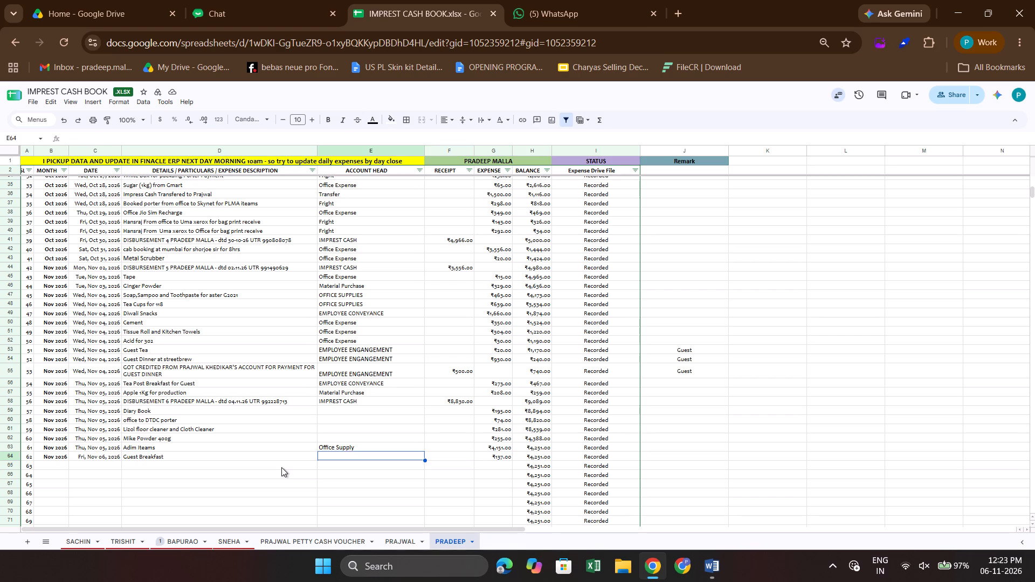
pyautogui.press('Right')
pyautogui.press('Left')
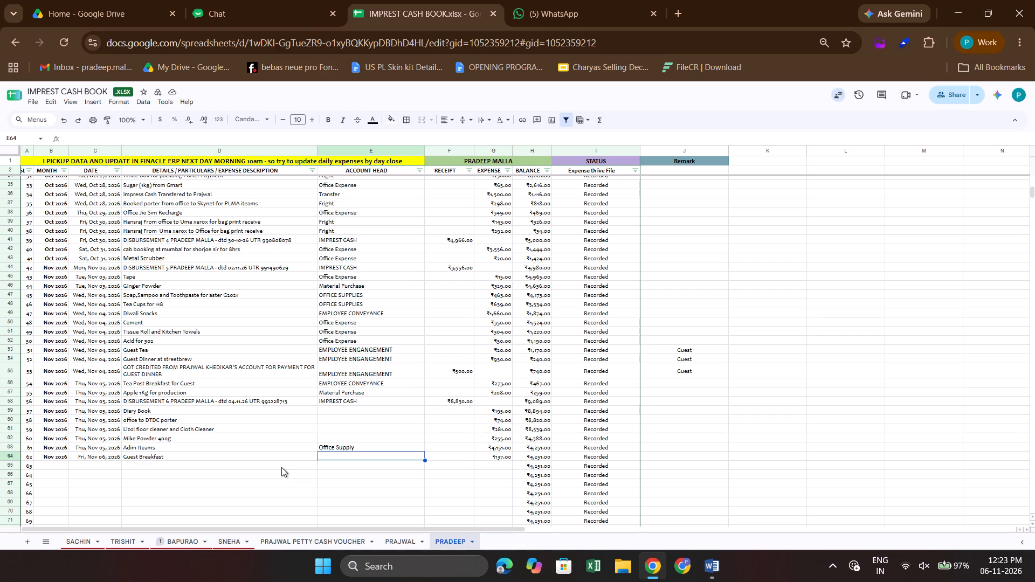
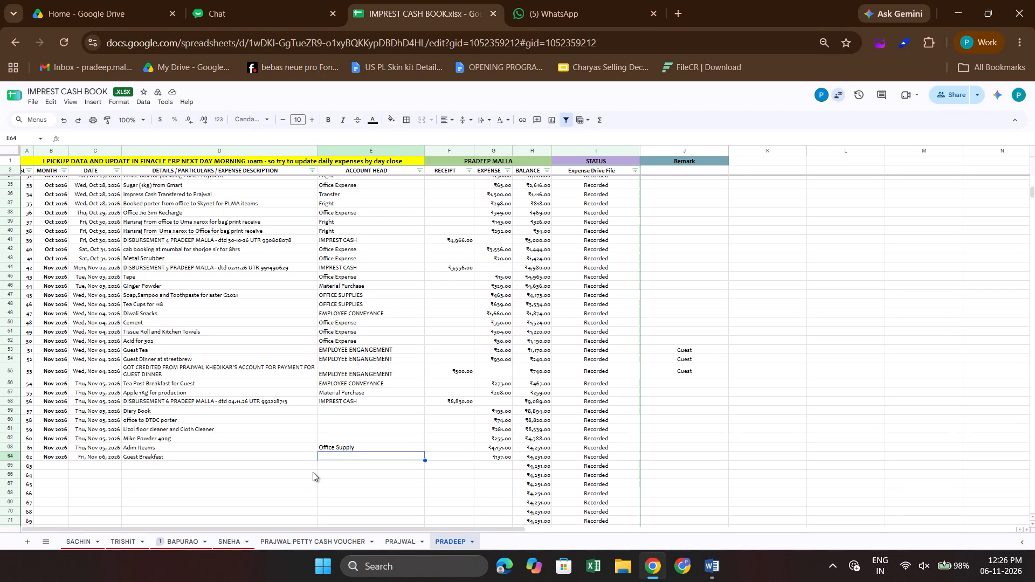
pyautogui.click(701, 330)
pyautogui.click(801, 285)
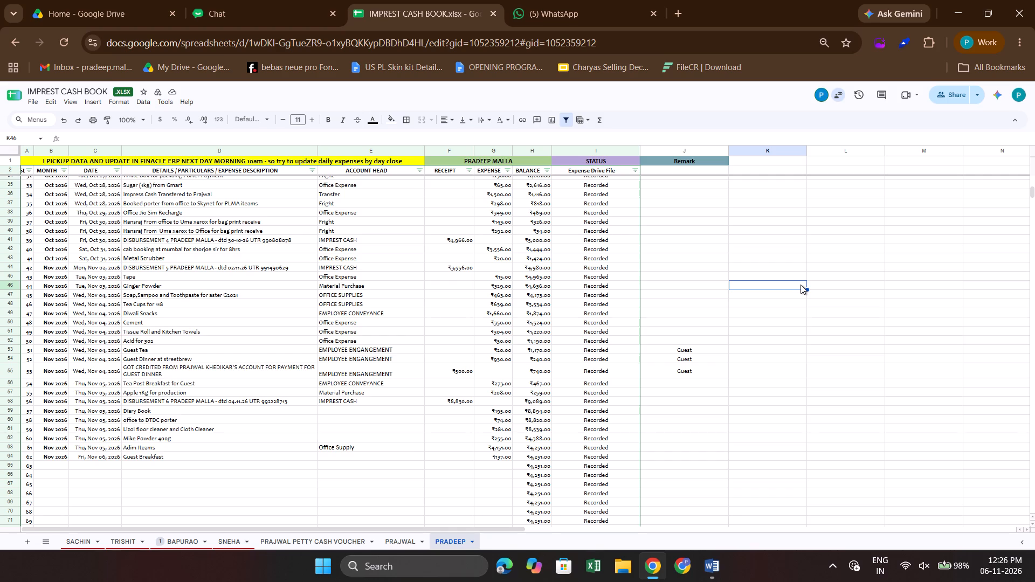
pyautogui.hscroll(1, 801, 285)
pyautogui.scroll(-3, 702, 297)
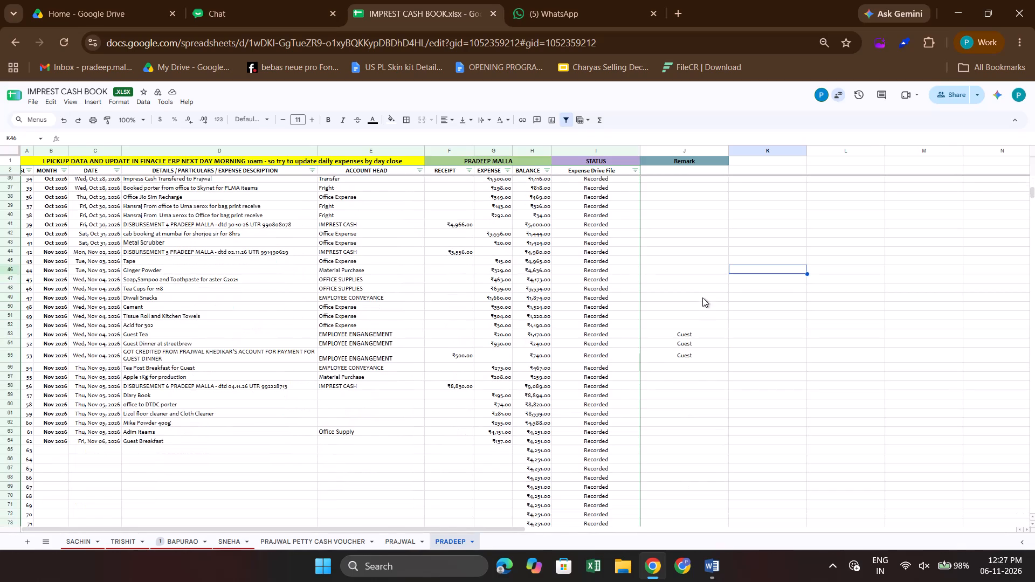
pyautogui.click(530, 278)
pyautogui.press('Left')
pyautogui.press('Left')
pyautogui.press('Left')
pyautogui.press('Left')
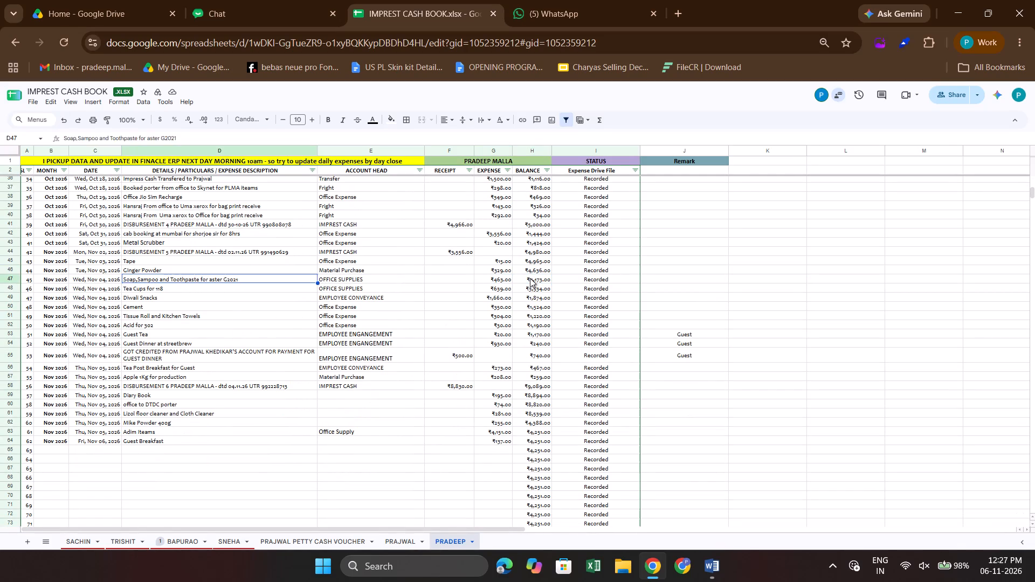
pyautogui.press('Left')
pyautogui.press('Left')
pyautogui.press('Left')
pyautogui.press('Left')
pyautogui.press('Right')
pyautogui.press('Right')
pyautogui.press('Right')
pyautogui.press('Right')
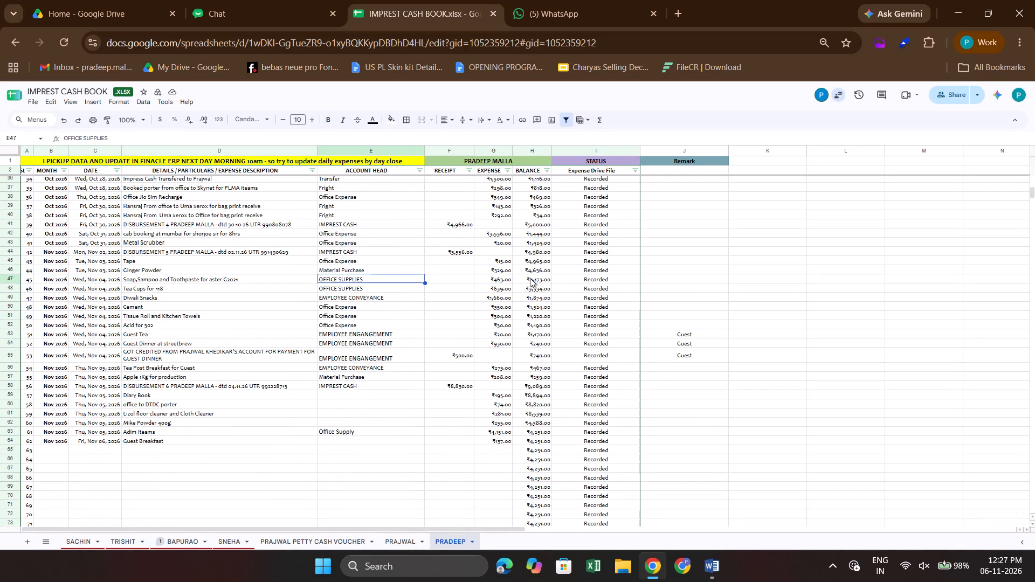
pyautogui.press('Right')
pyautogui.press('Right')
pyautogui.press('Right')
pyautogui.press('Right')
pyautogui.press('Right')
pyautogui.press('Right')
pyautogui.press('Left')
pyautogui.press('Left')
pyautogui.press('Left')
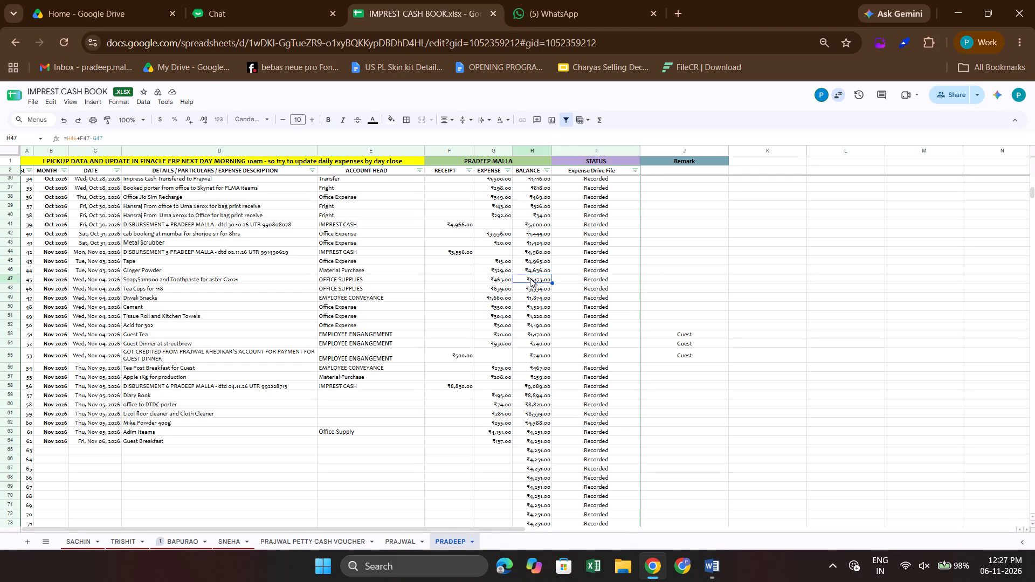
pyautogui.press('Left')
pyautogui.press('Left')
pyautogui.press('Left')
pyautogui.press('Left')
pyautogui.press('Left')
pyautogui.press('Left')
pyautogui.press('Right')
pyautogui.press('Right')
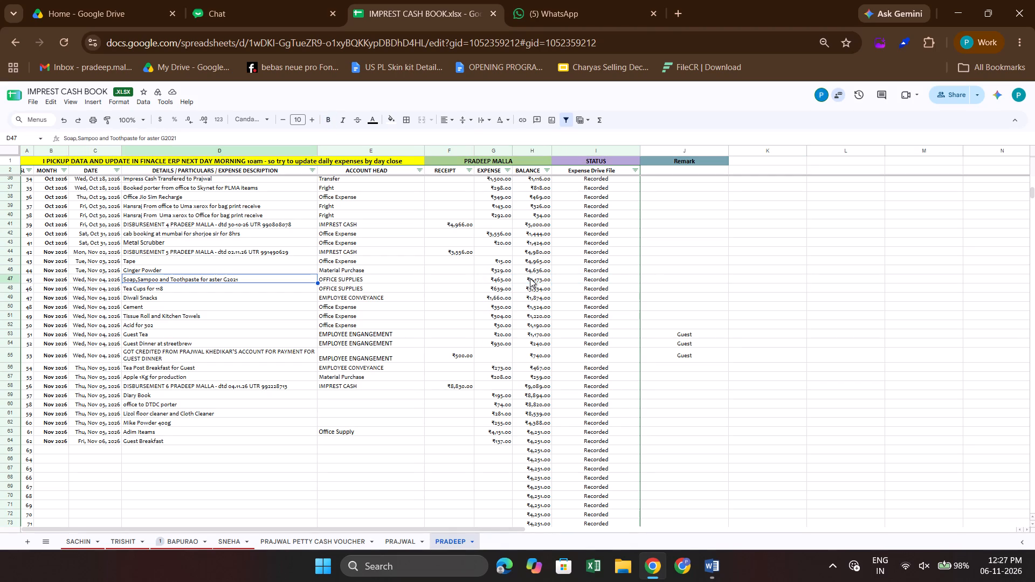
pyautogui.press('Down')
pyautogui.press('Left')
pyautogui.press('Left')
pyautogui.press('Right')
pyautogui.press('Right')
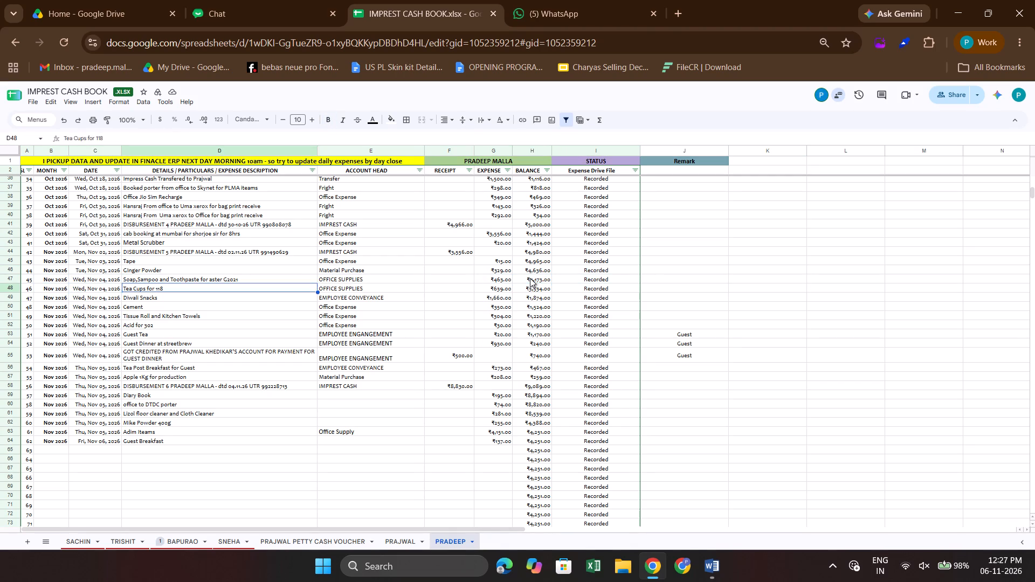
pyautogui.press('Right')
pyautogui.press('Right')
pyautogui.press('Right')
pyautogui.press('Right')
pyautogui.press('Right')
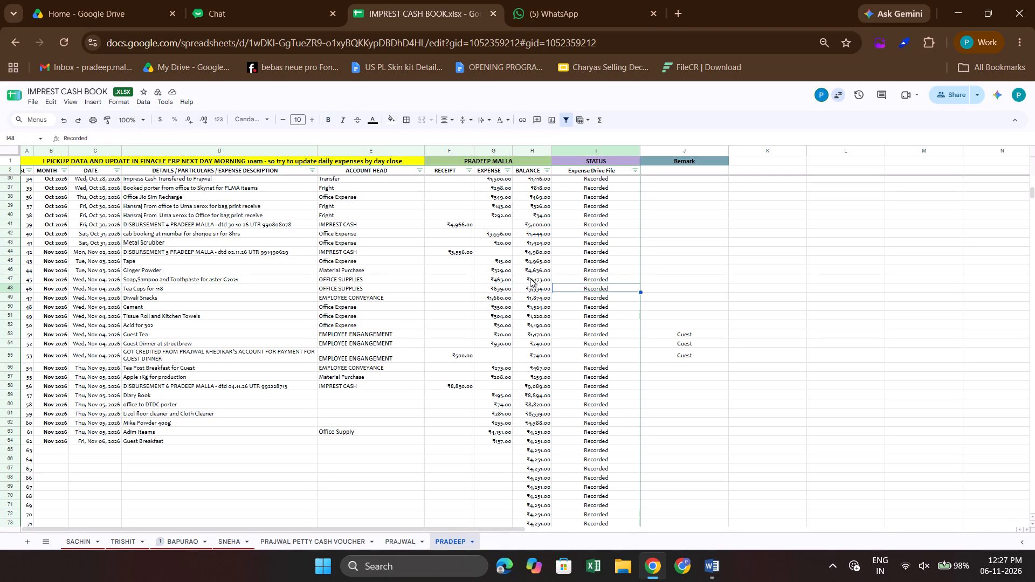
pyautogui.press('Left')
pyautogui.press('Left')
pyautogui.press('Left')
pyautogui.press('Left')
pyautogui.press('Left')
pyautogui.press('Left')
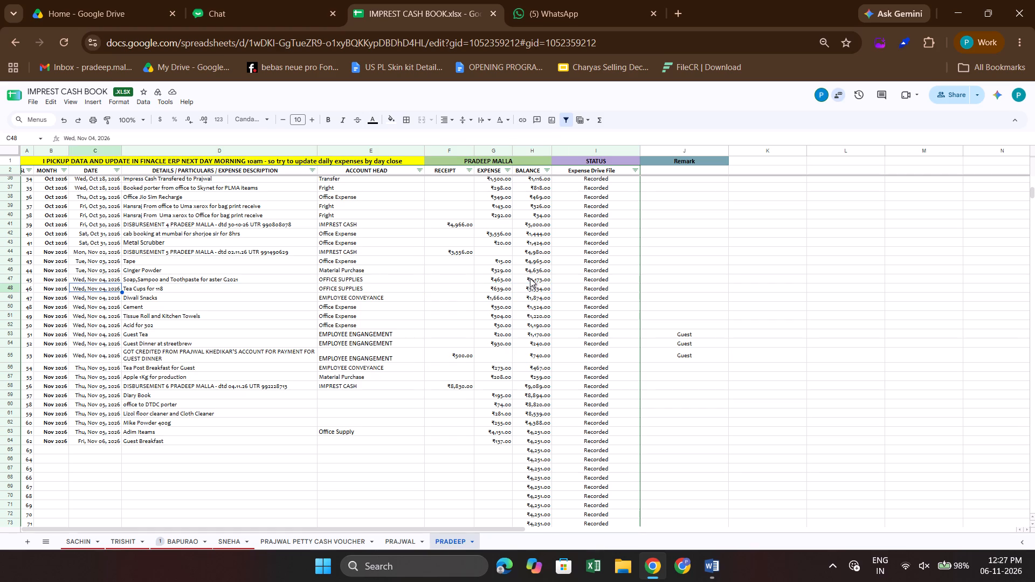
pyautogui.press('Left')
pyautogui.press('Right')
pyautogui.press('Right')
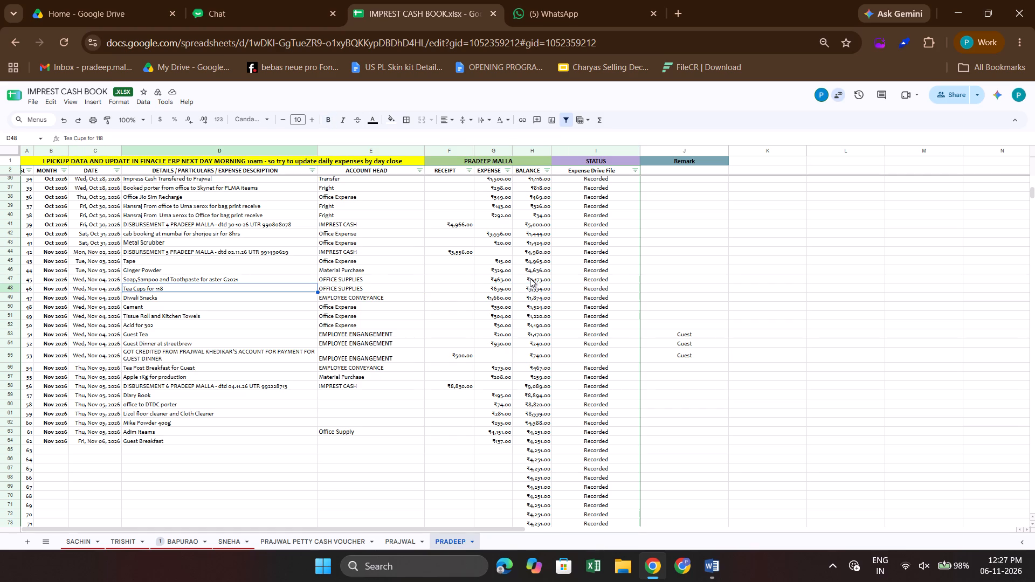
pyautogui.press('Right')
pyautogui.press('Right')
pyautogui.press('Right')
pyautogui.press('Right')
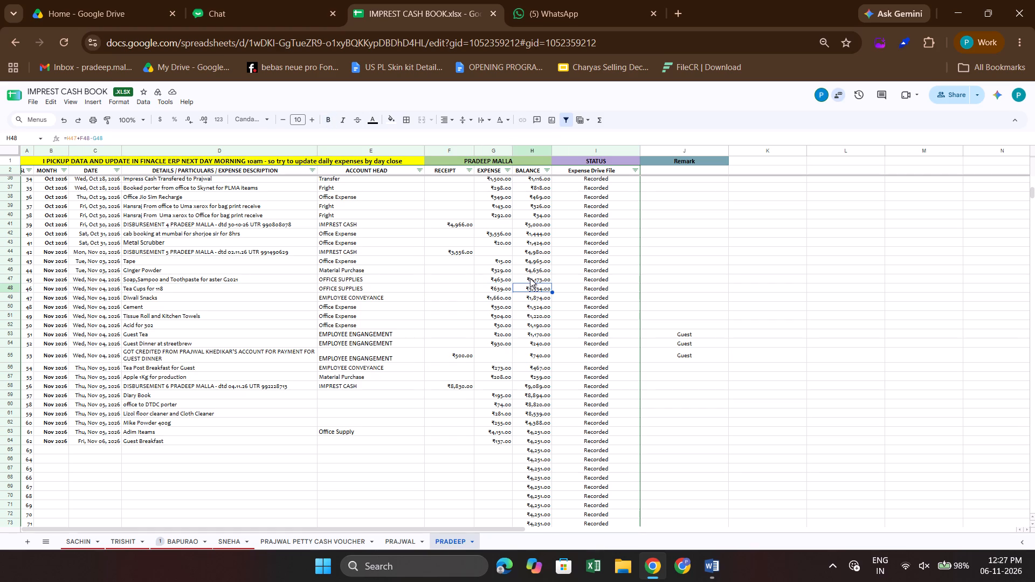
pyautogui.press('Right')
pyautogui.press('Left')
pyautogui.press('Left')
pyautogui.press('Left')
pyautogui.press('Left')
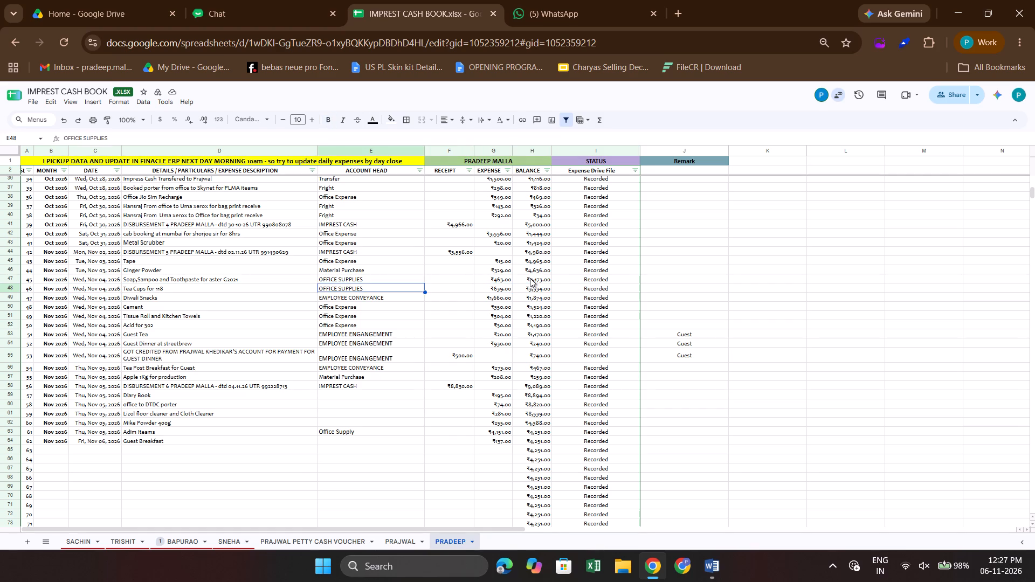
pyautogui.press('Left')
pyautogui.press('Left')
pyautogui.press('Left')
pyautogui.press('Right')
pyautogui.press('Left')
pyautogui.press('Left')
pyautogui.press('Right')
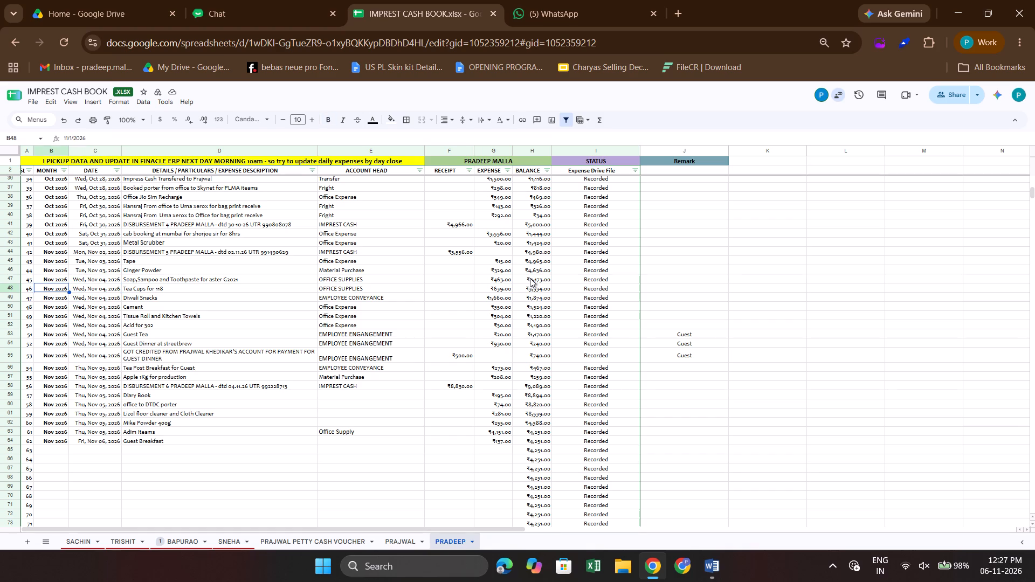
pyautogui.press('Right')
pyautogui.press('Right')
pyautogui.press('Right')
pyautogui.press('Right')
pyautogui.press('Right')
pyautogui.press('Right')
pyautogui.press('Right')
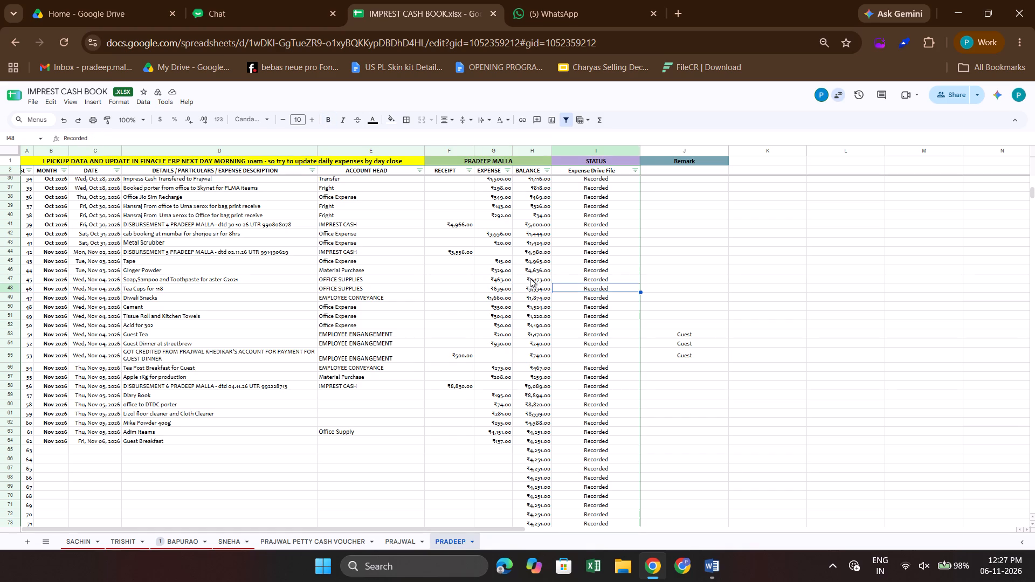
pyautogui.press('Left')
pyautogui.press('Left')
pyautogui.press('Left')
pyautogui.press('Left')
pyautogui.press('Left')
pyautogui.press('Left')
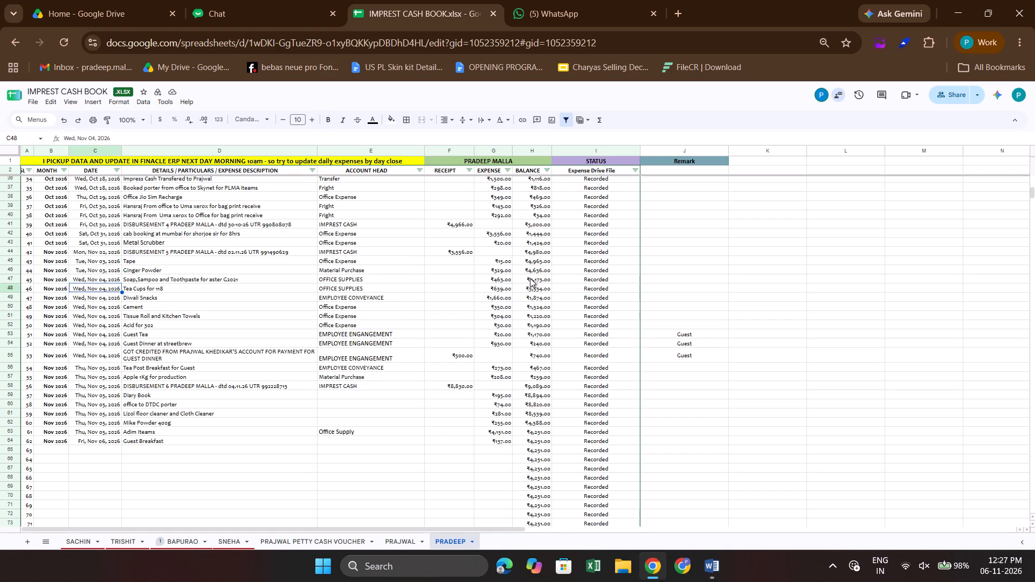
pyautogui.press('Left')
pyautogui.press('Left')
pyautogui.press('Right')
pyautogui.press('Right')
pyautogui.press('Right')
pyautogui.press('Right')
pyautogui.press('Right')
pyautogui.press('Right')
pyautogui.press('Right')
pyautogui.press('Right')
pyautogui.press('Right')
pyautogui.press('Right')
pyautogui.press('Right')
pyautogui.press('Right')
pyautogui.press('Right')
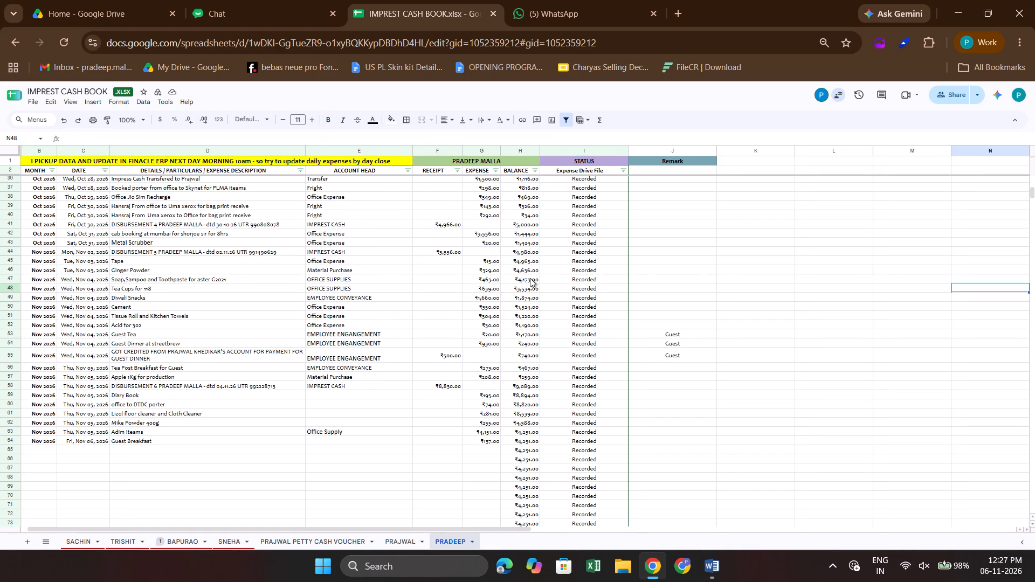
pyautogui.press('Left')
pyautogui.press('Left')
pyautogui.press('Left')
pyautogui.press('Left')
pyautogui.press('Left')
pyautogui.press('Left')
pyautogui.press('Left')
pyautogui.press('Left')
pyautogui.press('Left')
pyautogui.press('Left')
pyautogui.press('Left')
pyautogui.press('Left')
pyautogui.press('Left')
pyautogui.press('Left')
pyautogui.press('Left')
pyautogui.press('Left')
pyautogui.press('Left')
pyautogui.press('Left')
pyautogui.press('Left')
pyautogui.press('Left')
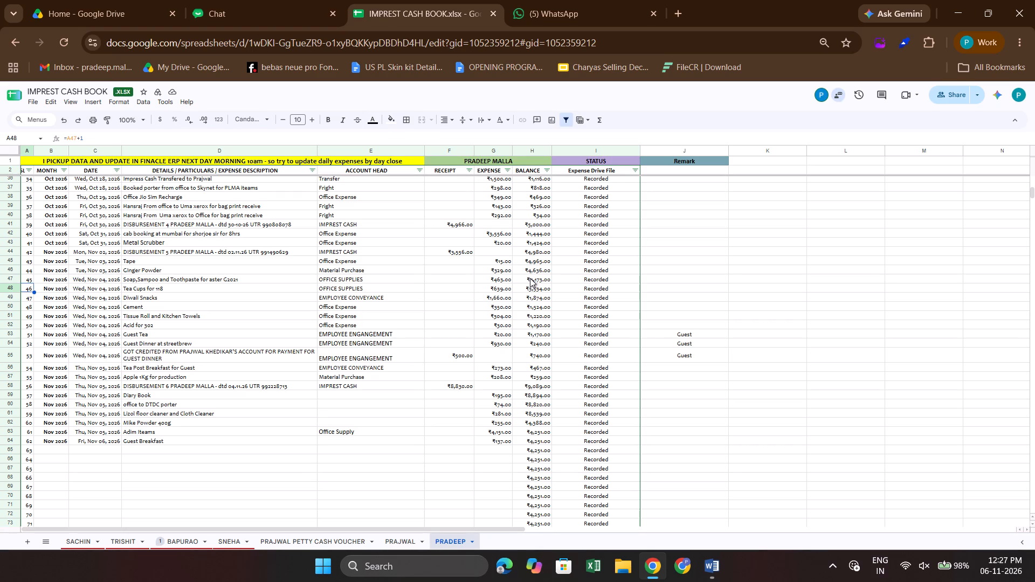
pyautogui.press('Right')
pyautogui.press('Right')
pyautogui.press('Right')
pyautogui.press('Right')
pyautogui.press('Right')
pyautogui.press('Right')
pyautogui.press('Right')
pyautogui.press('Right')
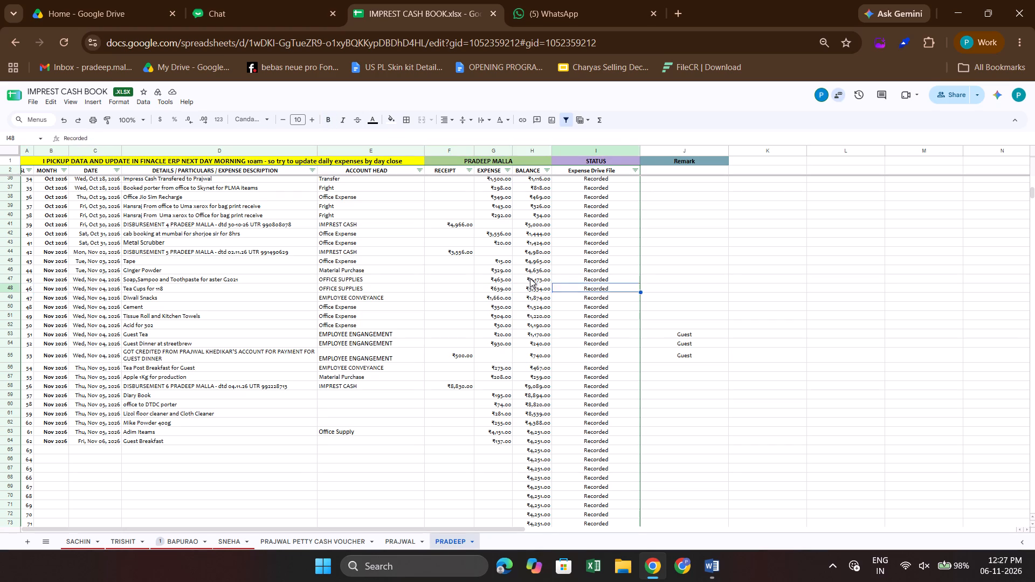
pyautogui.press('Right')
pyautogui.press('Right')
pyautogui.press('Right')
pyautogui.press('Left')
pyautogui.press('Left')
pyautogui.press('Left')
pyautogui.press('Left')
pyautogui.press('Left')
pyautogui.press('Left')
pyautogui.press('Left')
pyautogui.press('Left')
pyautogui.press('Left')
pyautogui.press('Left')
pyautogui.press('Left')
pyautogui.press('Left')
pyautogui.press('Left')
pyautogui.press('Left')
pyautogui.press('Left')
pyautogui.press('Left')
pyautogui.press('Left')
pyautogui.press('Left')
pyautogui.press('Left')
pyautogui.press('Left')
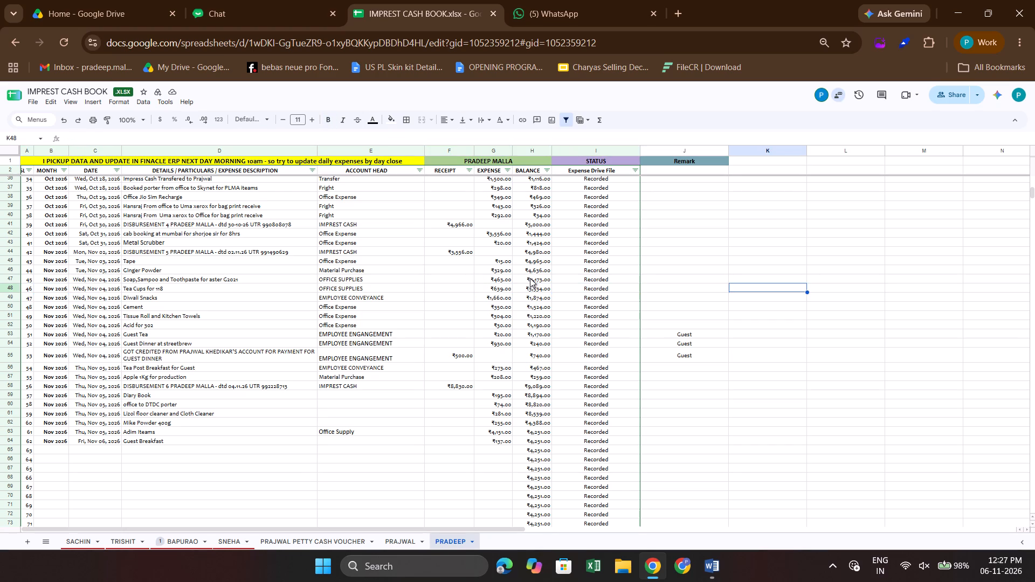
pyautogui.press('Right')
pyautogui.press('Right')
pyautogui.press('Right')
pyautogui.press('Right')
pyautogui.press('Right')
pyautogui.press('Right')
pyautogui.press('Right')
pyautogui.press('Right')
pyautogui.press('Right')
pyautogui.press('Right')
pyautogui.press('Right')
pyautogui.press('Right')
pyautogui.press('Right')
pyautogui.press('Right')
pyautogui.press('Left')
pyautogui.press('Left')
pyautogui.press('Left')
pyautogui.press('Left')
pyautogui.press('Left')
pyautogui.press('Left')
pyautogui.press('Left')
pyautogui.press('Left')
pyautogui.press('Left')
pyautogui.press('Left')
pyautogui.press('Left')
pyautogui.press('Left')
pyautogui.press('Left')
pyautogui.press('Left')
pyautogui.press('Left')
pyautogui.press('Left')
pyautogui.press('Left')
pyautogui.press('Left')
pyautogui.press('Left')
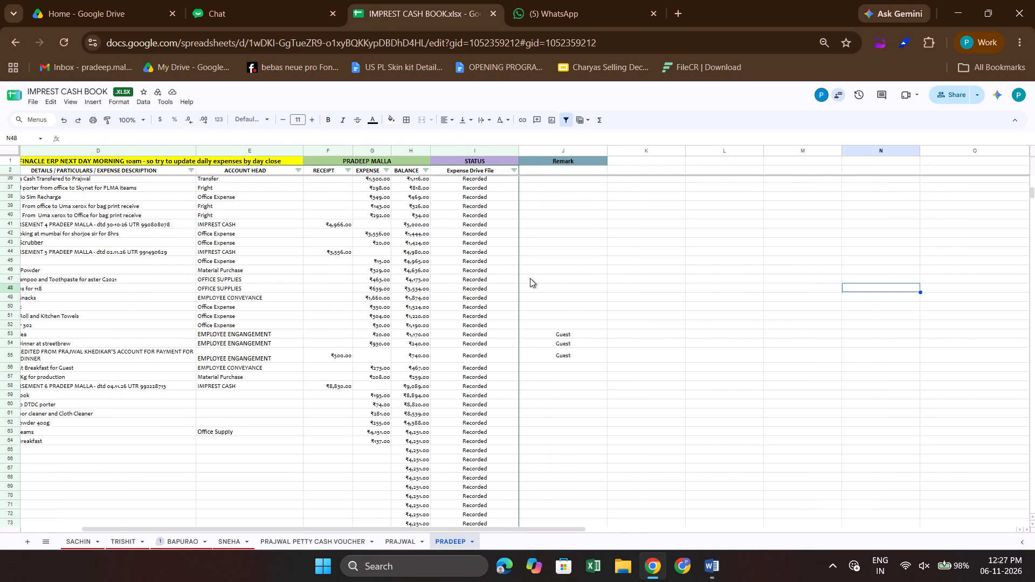
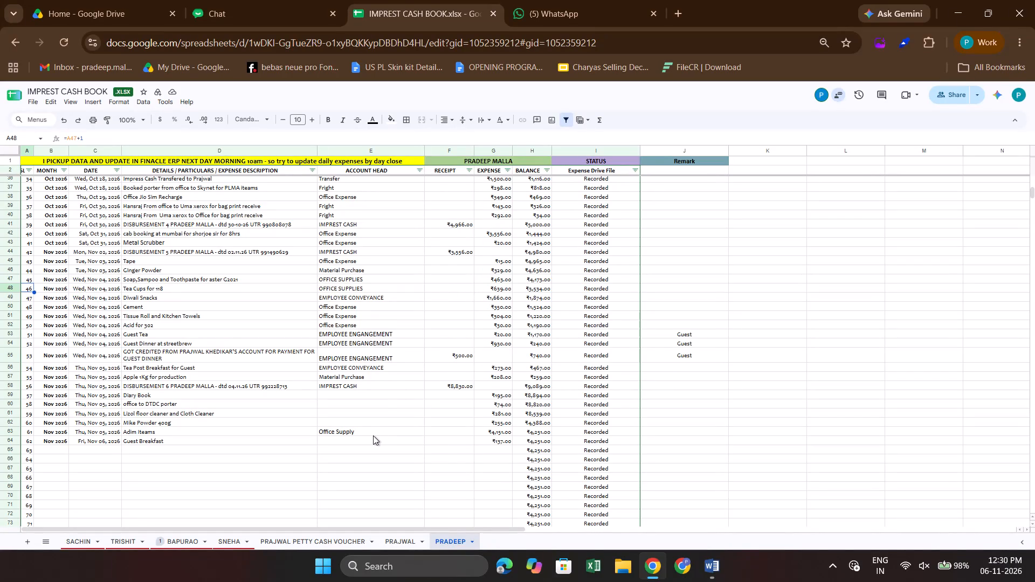
# Set the account head of the Diary Book expense to Office Expense, copied from the Tissue Roll and Kitchen Towels row.
pyautogui.scroll(-1, 442, 453)
pyautogui.scroll(1, 472, 427)
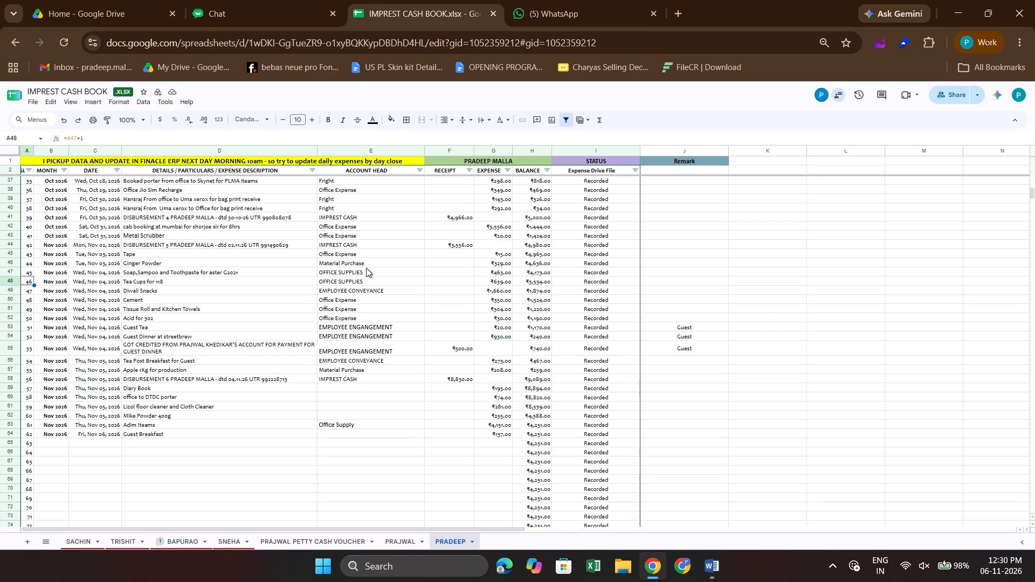
pyautogui.click(346, 305)
pyautogui.hotkey('ctrl', 'c')
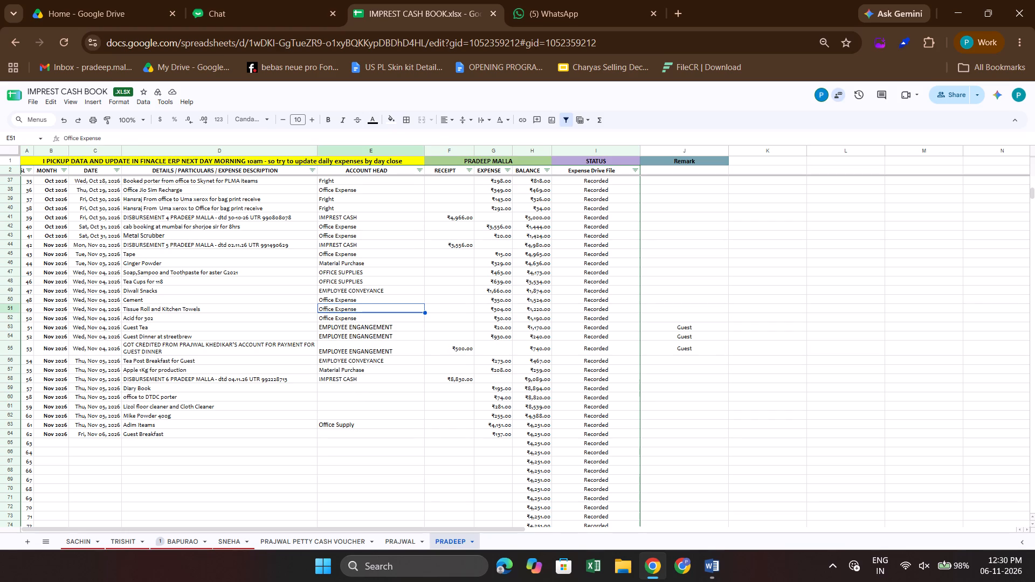
pyautogui.press('Down')
pyautogui.press('Down')
pyautogui.press('Down')
pyautogui.press('Down')
pyautogui.press('Down')
pyautogui.press('Down')
pyautogui.press('Down')
pyautogui.press('Down')
pyautogui.hotkey('ctrl', 'v')
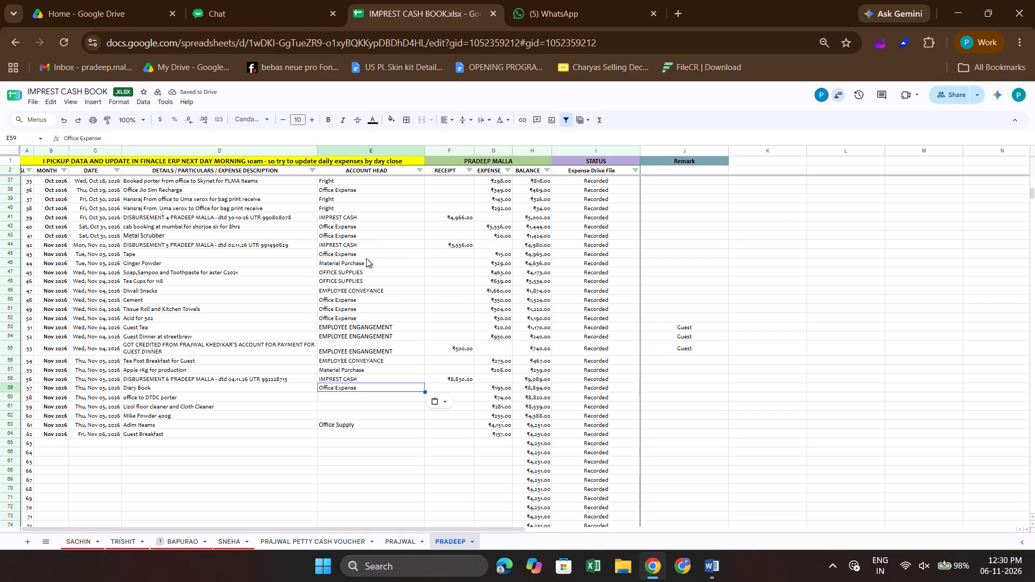
# Set the account head of the office to DTDC porter expense to Fright, copied from an earlier porter entry.
pyautogui.click(356, 202)
pyautogui.hotkey('ctrl', 'c')
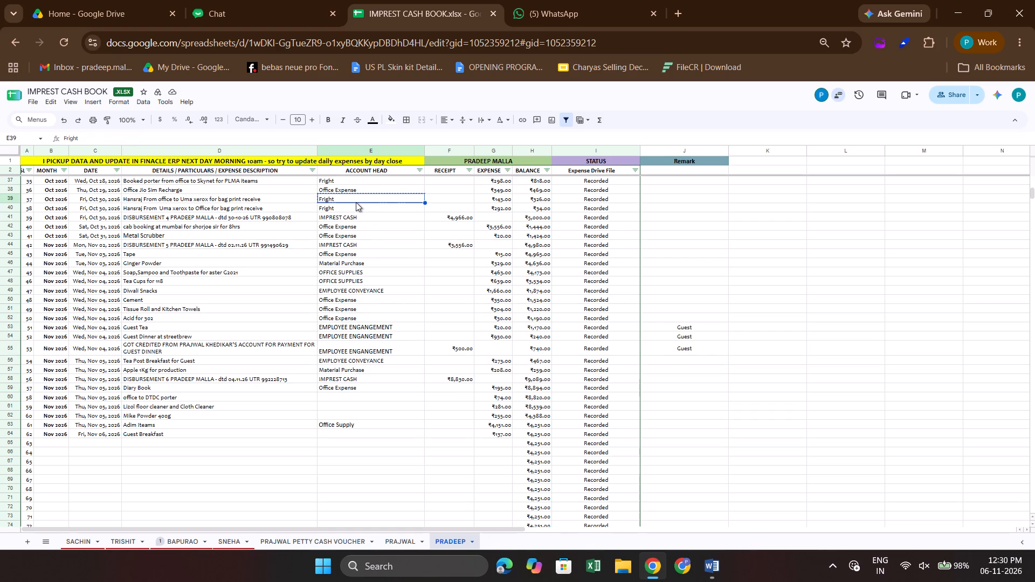
pyautogui.click(333, 396)
pyautogui.hotkey('ctrl', 'v')
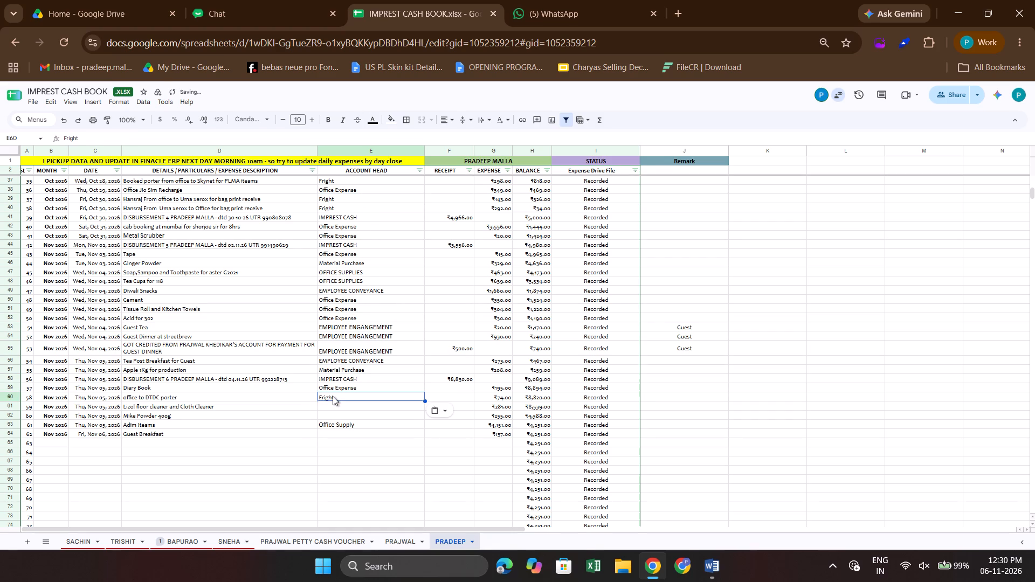
# Copy the Office Supply account head from Adim Iteams to the Lizol floor cleaner and Cloth Cleaner and Mike Powder 400g rows.
pyautogui.click(237, 407)
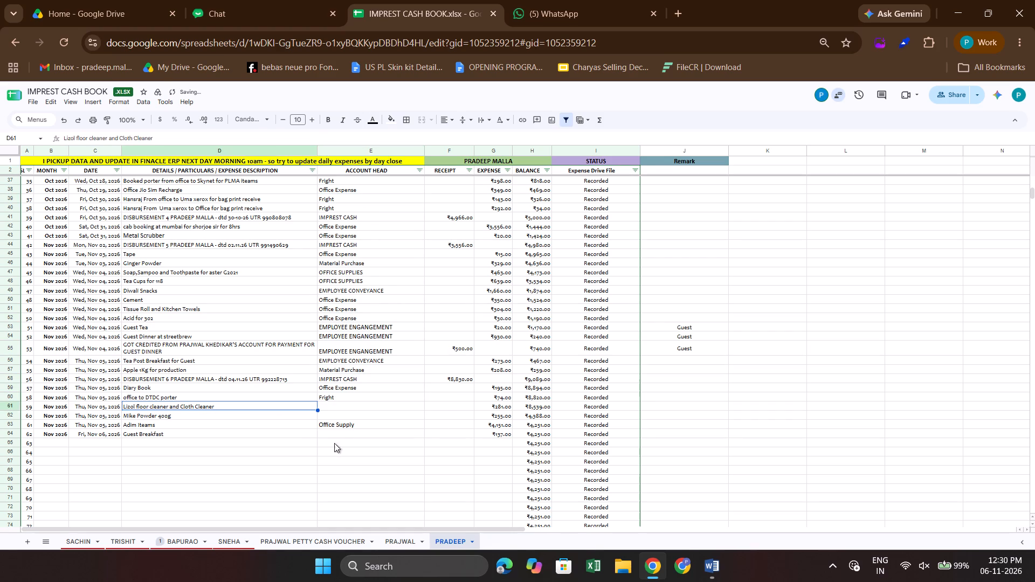
pyautogui.click(327, 427)
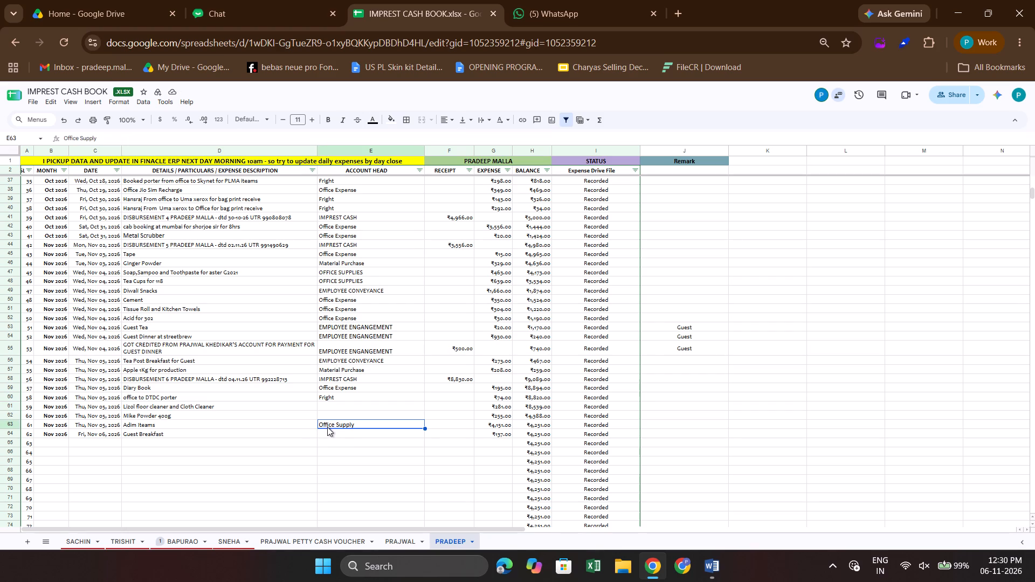
pyautogui.hotkey('ctrl', 'c')
pyautogui.click(346, 403)
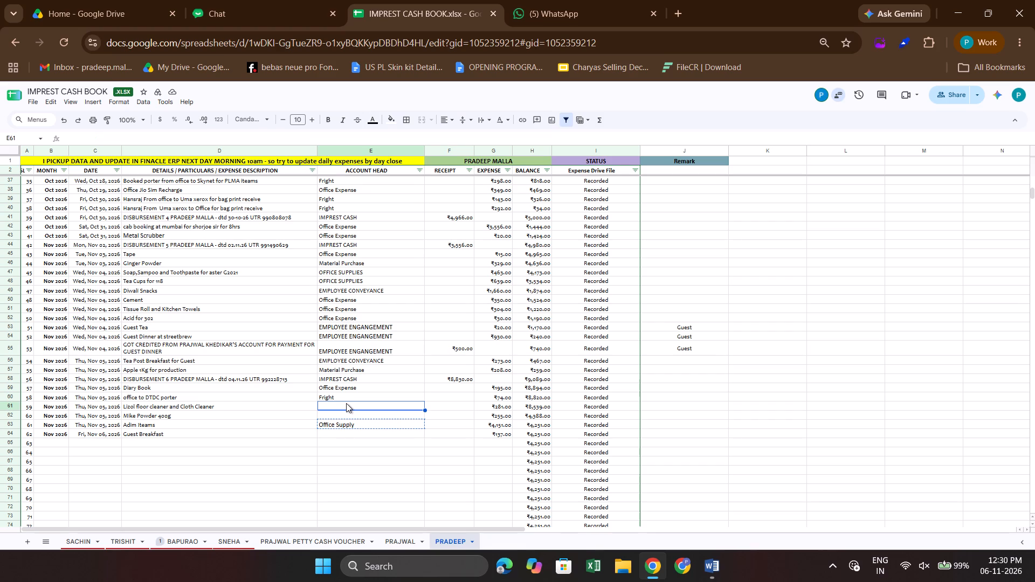
pyautogui.hotkey('ctrl', 'v')
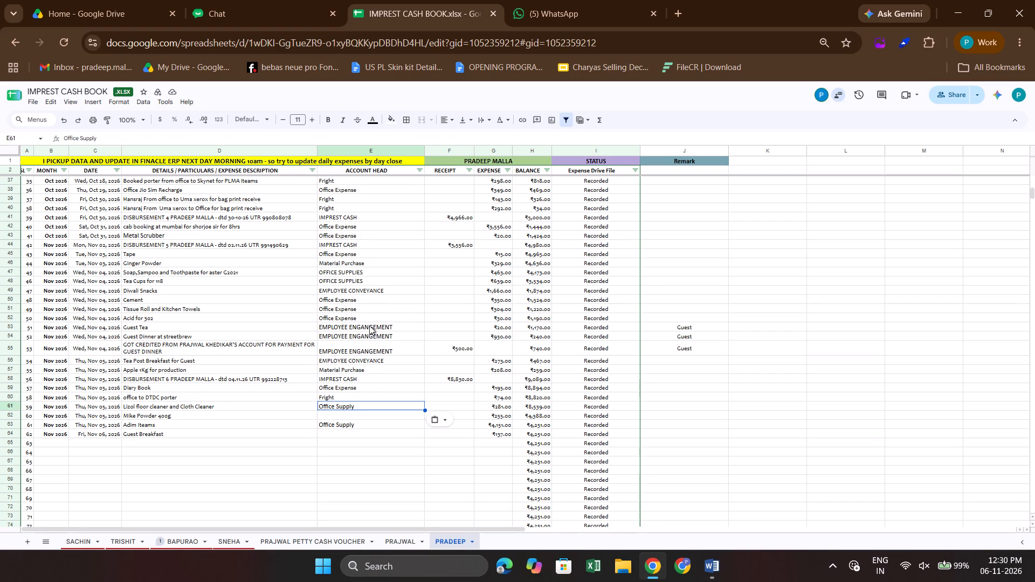
pyautogui.press('Down')
pyautogui.hotkey('ctrl', 'v')
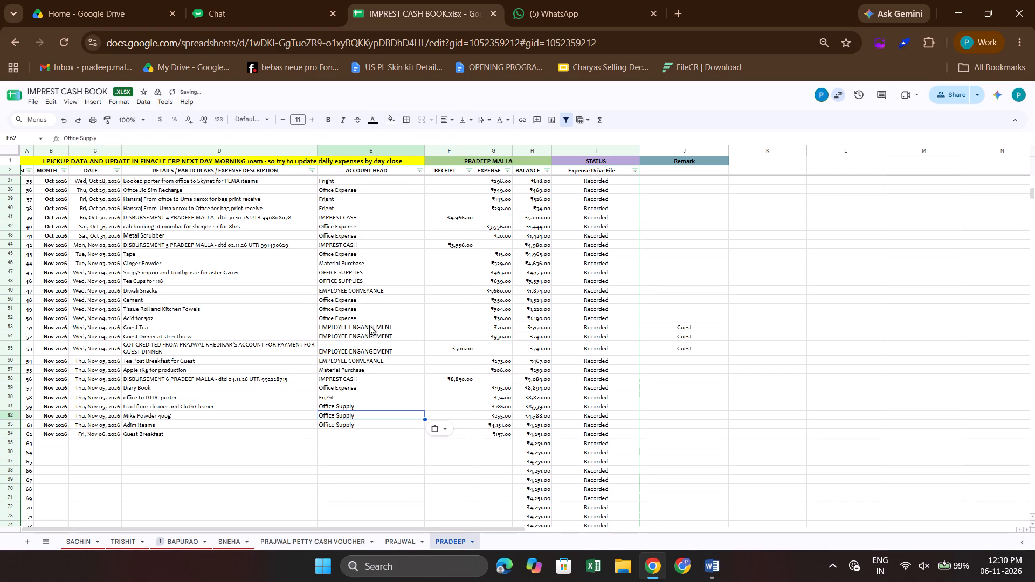
# Examine the Guest Breakfast row and the account heads used for earlier expenses to find a suitable classification.
pyautogui.scroll(-1, 507, 361)
pyautogui.click(446, 432)
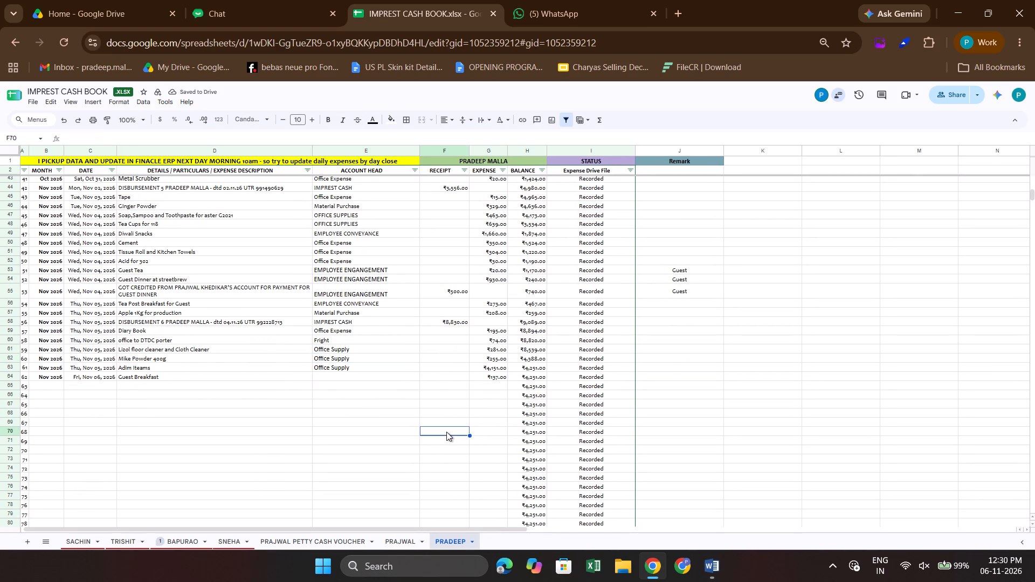
pyautogui.scroll(1, 539, 377)
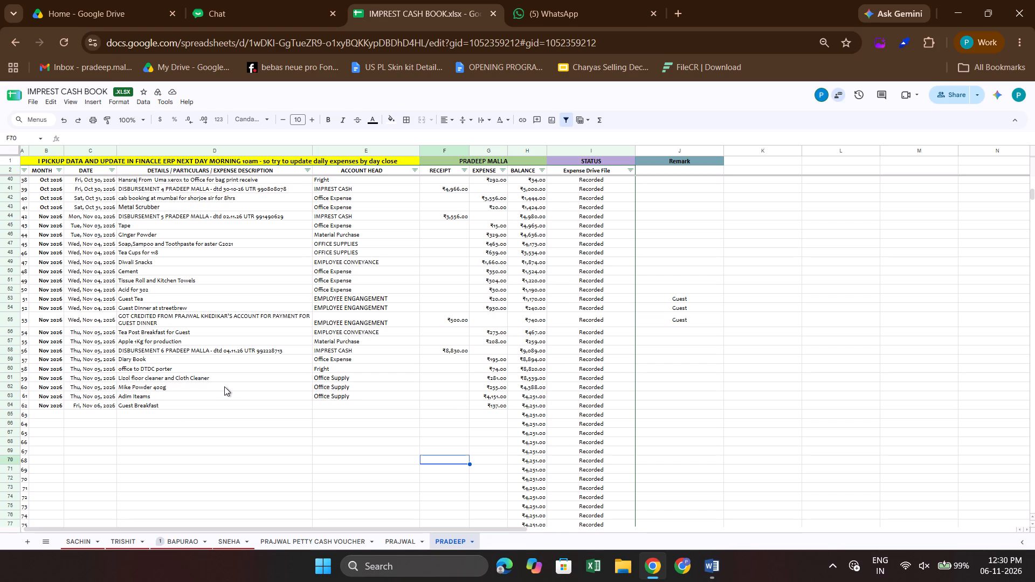
pyautogui.click(190, 410)
pyautogui.press('Right')
pyautogui.press('Right')
pyautogui.press('Right')
pyautogui.press('Right')
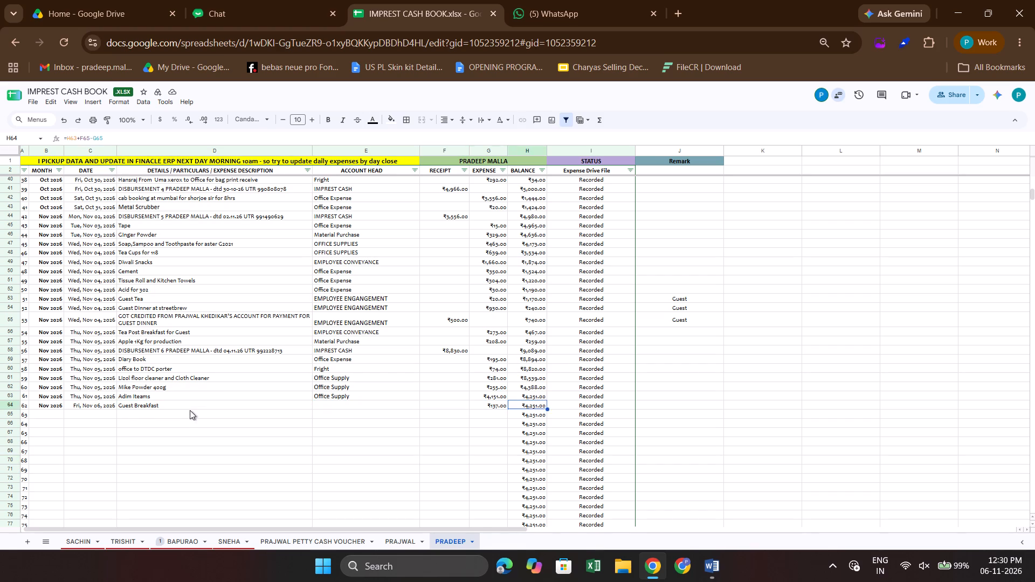
pyautogui.press('Right')
pyautogui.press('Left')
pyautogui.press('Left')
pyautogui.press('Left')
pyautogui.press('Left')
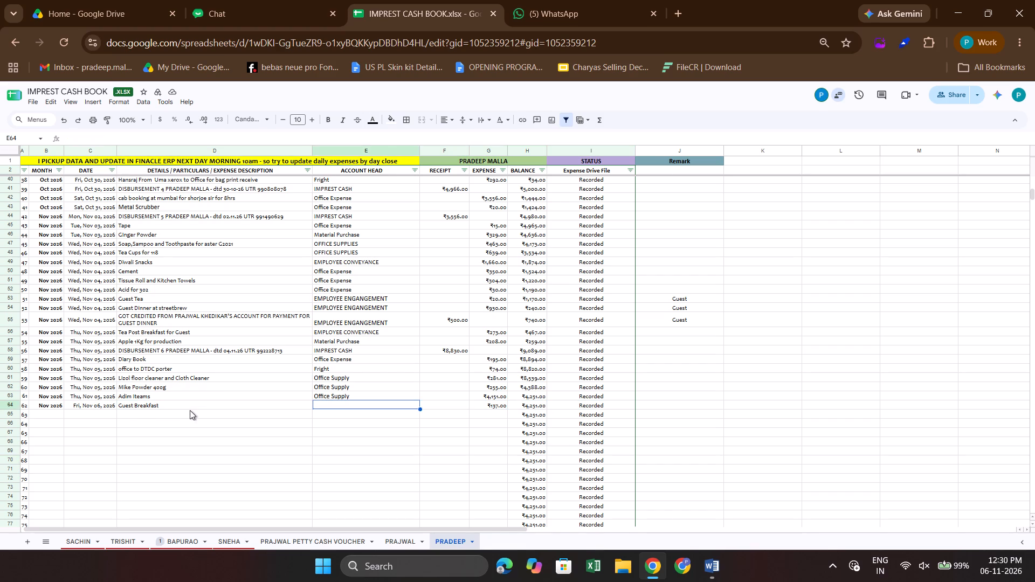
pyautogui.press('Left')
pyautogui.press('Right')
pyautogui.scroll(1, 396, 278)
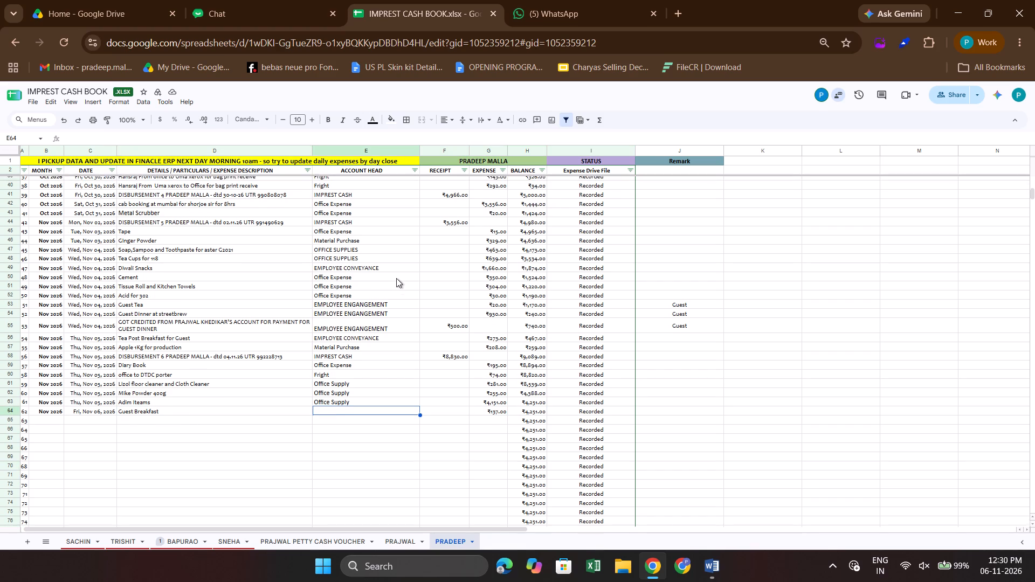
pyautogui.scroll(3, 396, 278)
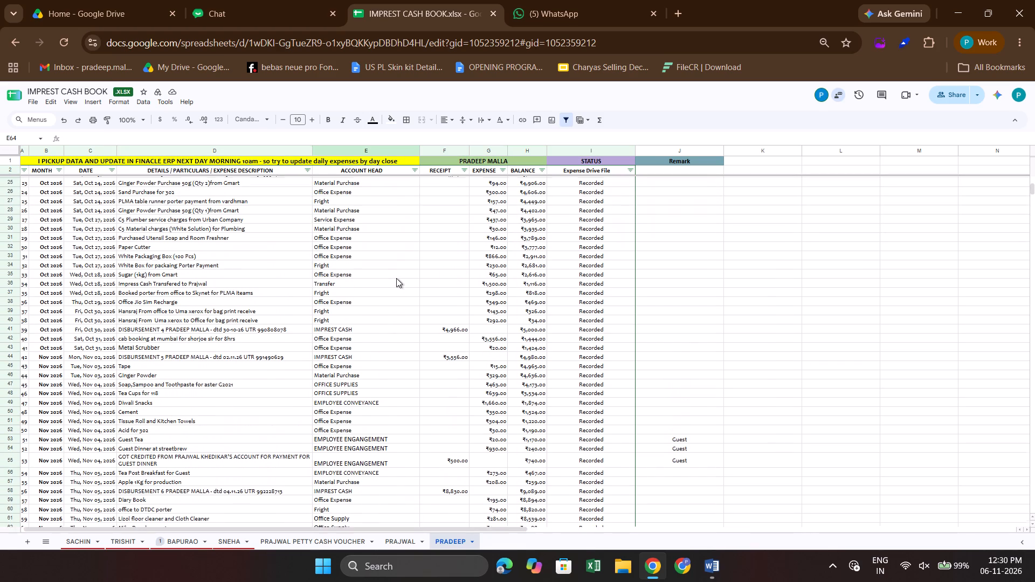
pyautogui.scroll(2, 396, 278)
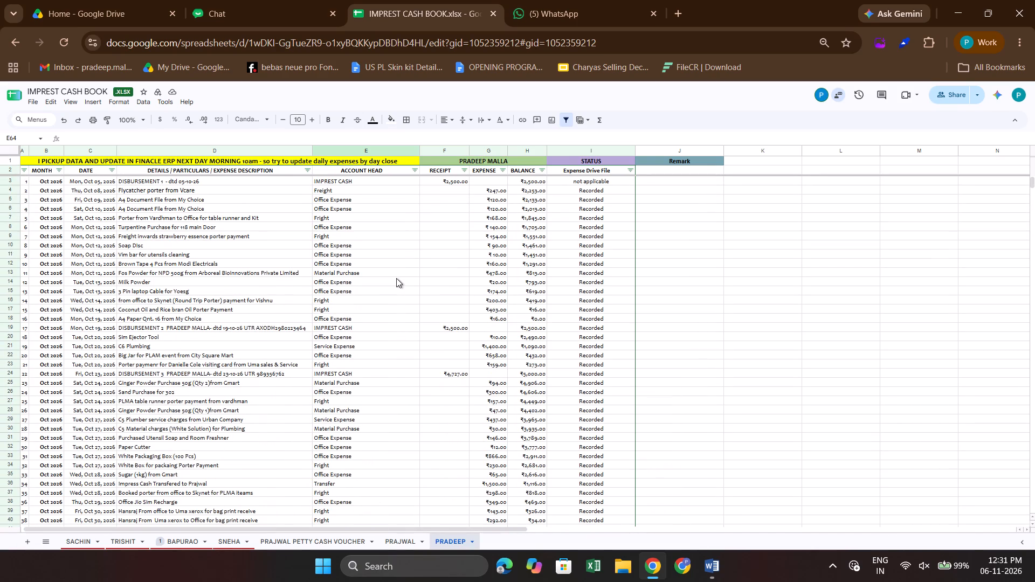
pyautogui.scroll(-4, 350, 383)
pyautogui.scroll(-1, 294, 433)
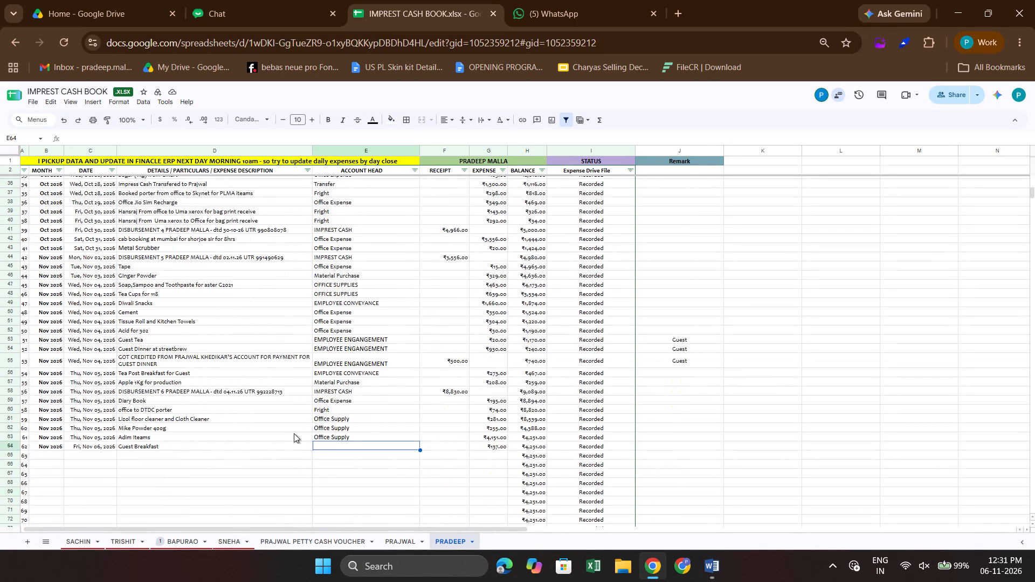
# Enter the remark Guest for the Guest Breakfast expense dated Fri, Nov 06, 2026.
pyautogui.press('Right')
pyautogui.press('Right')
pyautogui.press('Right')
pyautogui.press('Right')
pyautogui.press('Right')
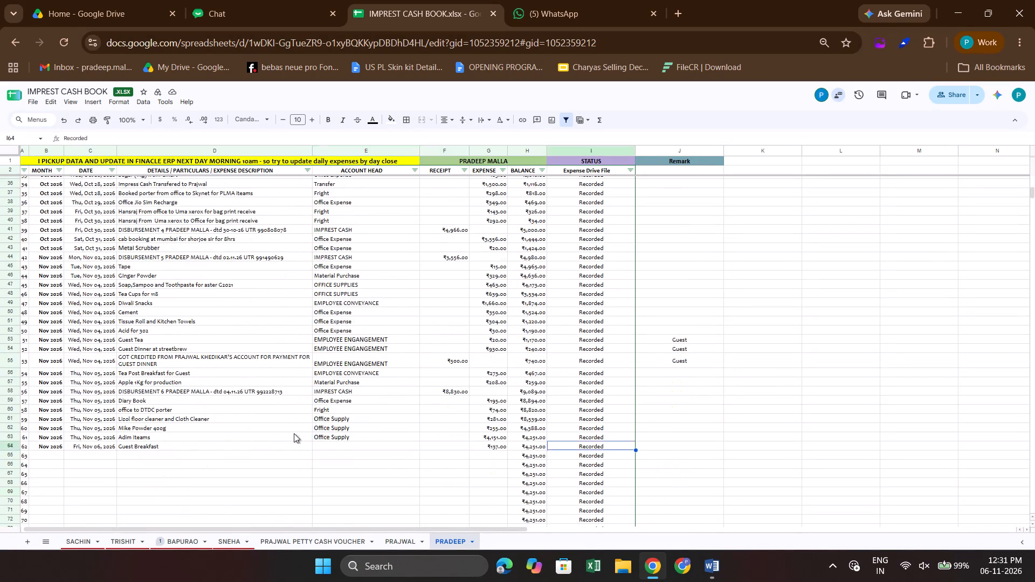
pyautogui.write('Guest')
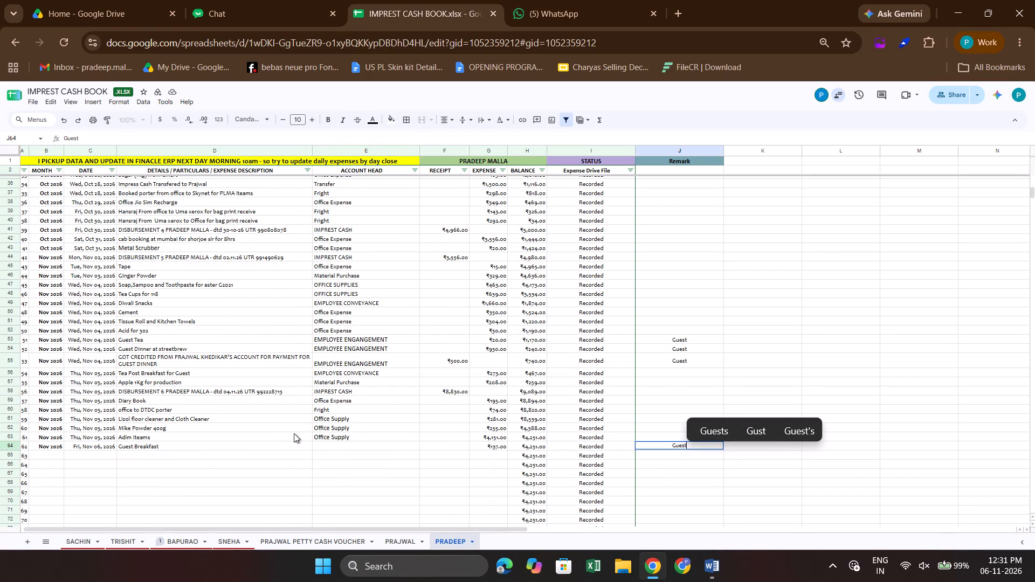
pyautogui.press('Left')
# Set the account head of Guest Breakfast to EMPLOYEE ENGANGEMENT, copied from the Guest Tea row.
pyautogui.press('Left')
pyautogui.press('Left')
pyautogui.press('Left')
pyautogui.press('Left')
pyautogui.press('Left')
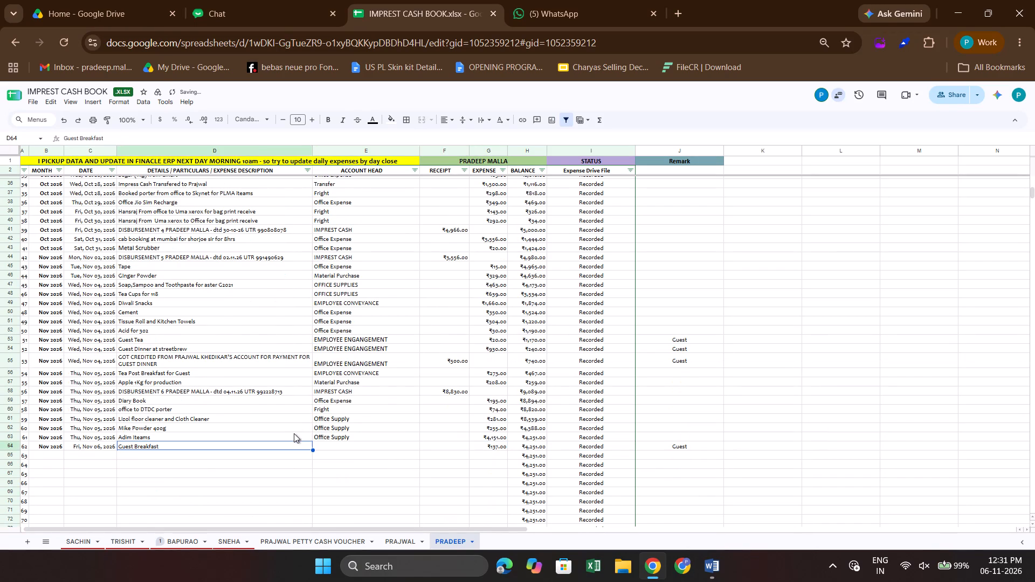
pyautogui.press('Right')
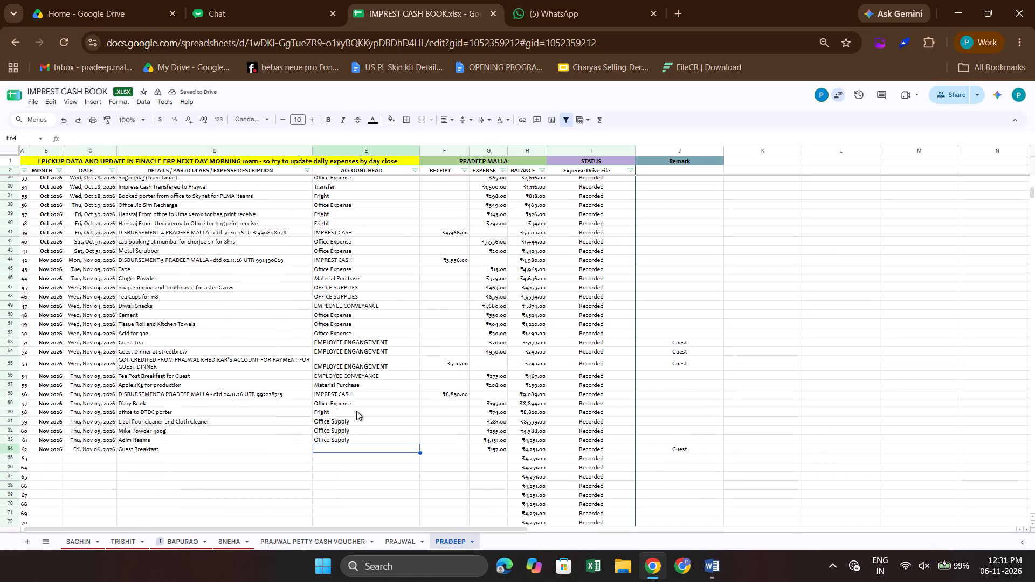
pyautogui.scroll(1, 336, 316)
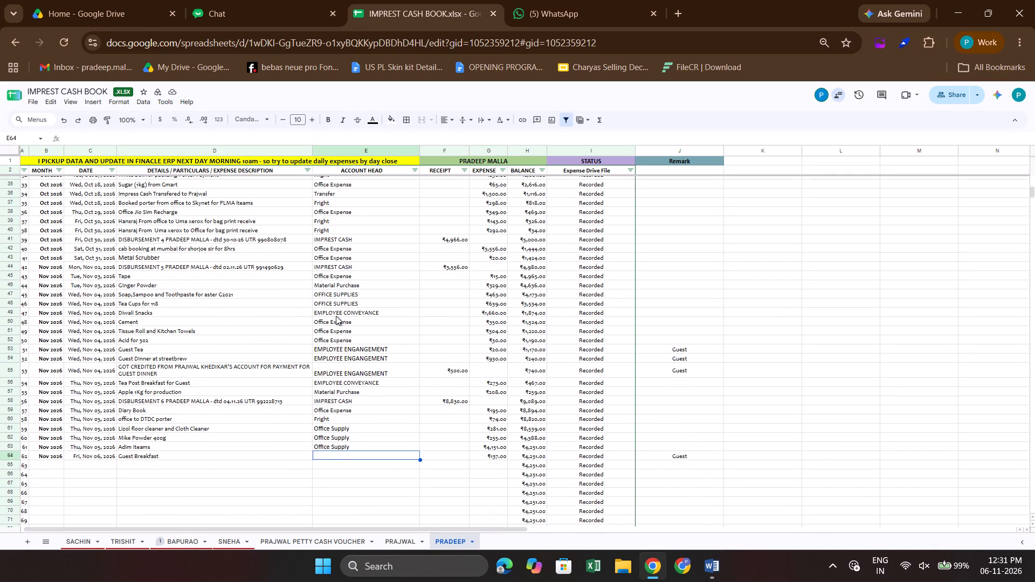
pyautogui.scroll(1, 336, 316)
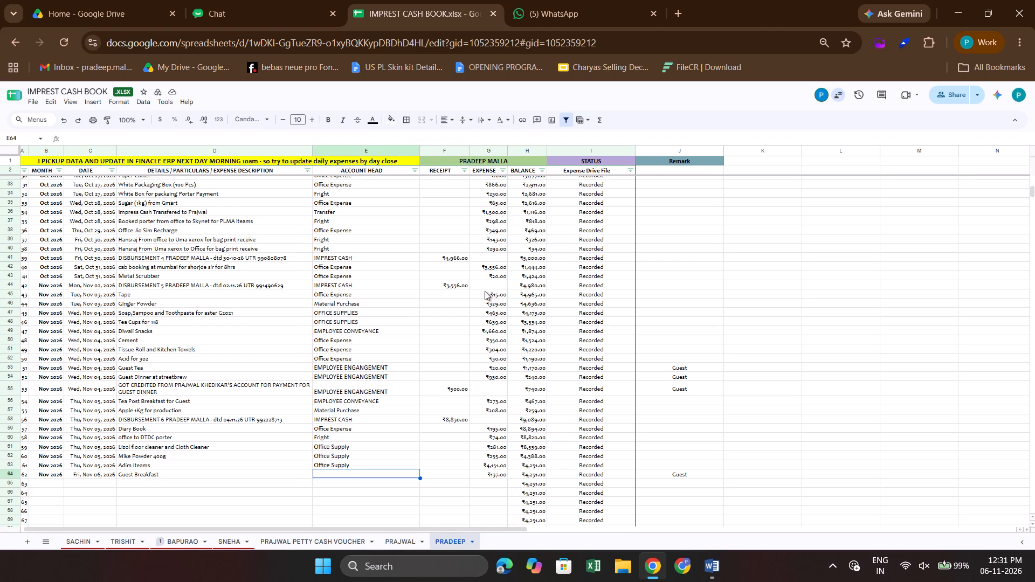
pyautogui.hscroll(2, 404, 458)
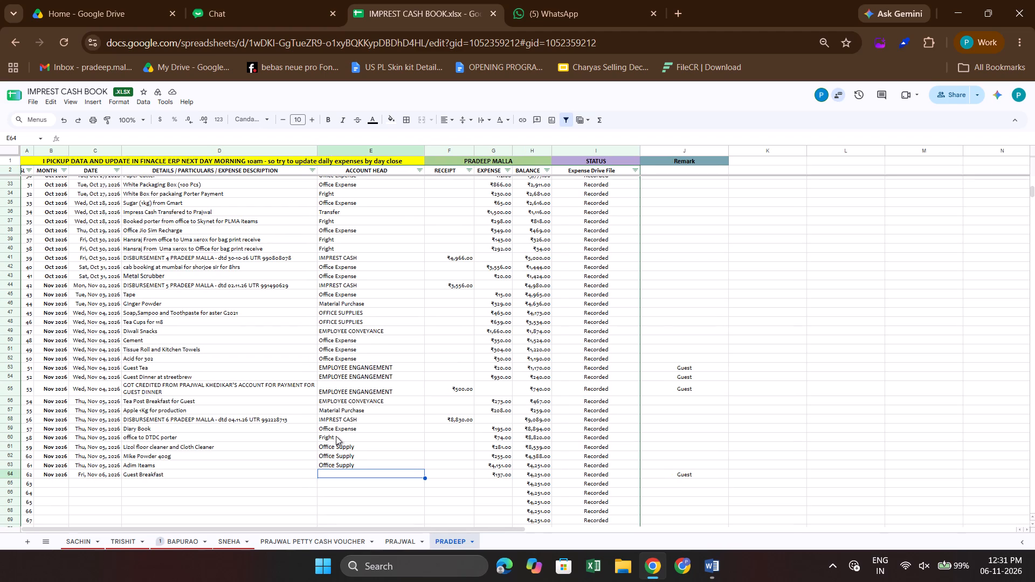
pyautogui.scroll(-1, 336, 436)
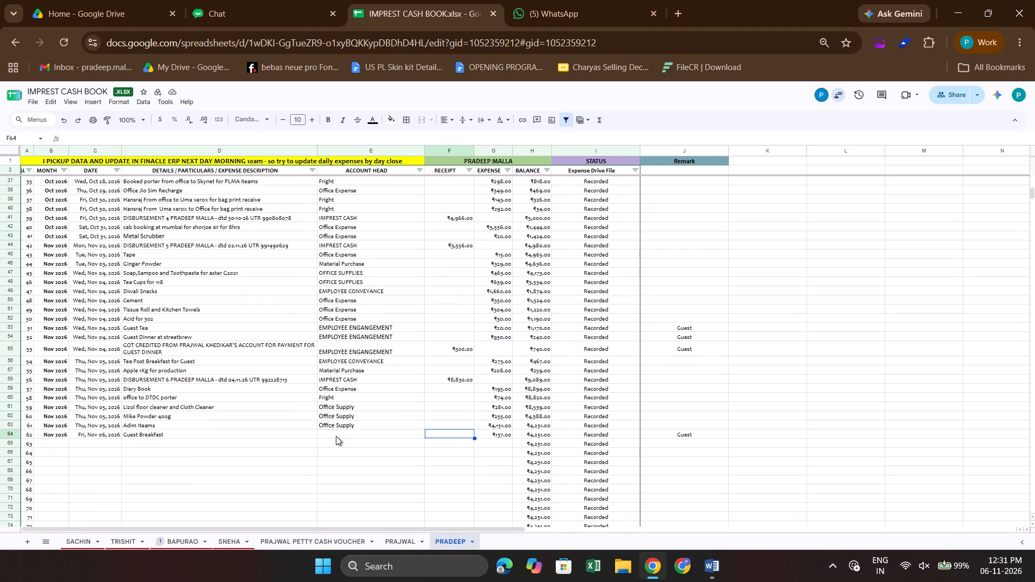
pyautogui.press('Left')
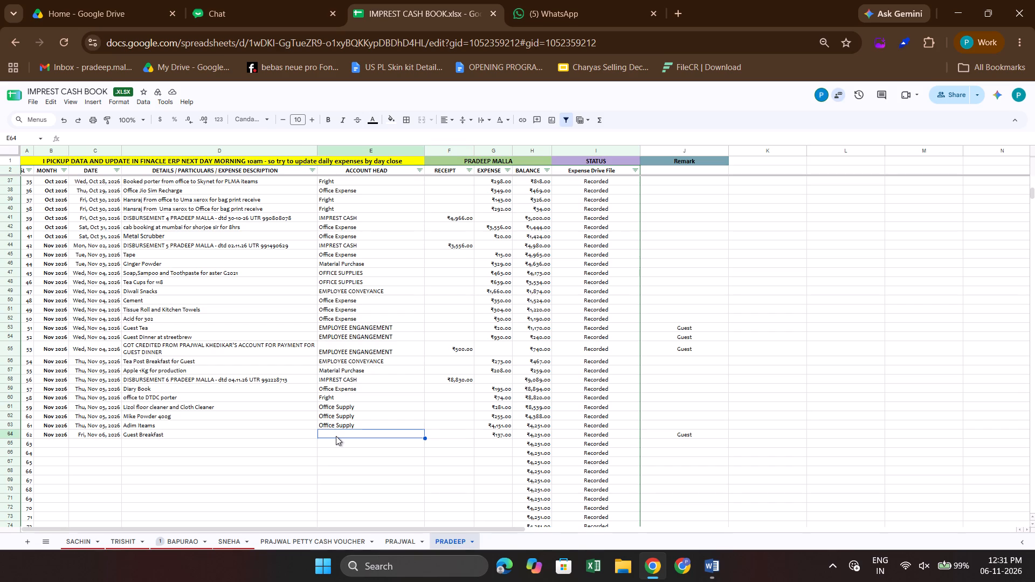
pyautogui.click(375, 325)
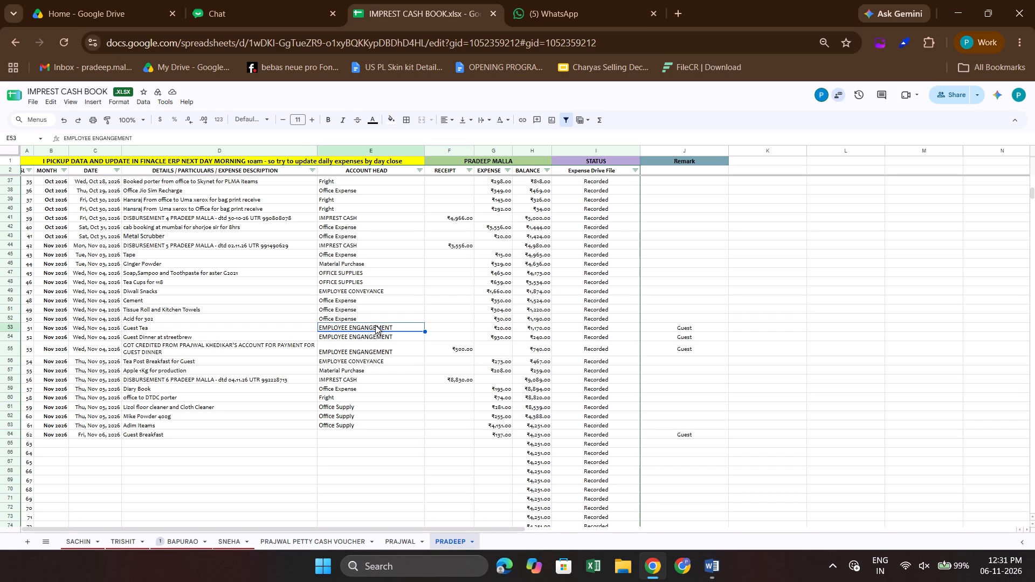
pyautogui.hotkey('ctrl', 'c')
pyautogui.click(361, 436)
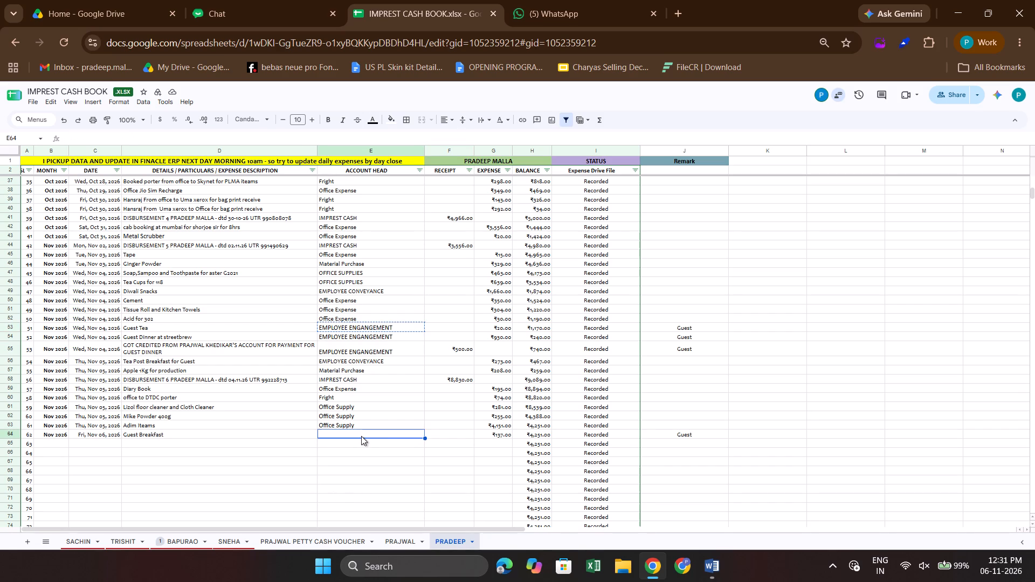
pyautogui.hotkey('ctrl', 'v')
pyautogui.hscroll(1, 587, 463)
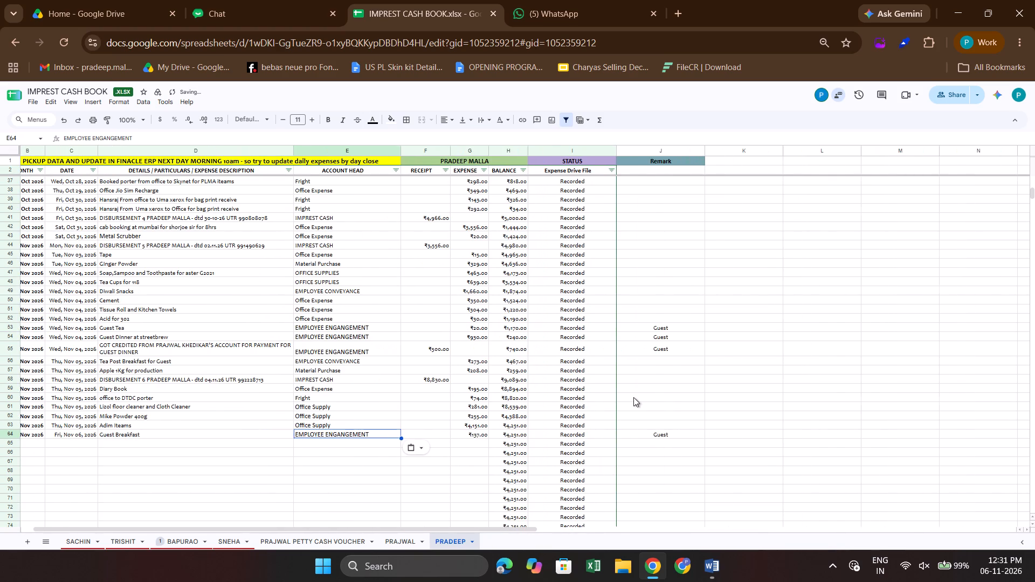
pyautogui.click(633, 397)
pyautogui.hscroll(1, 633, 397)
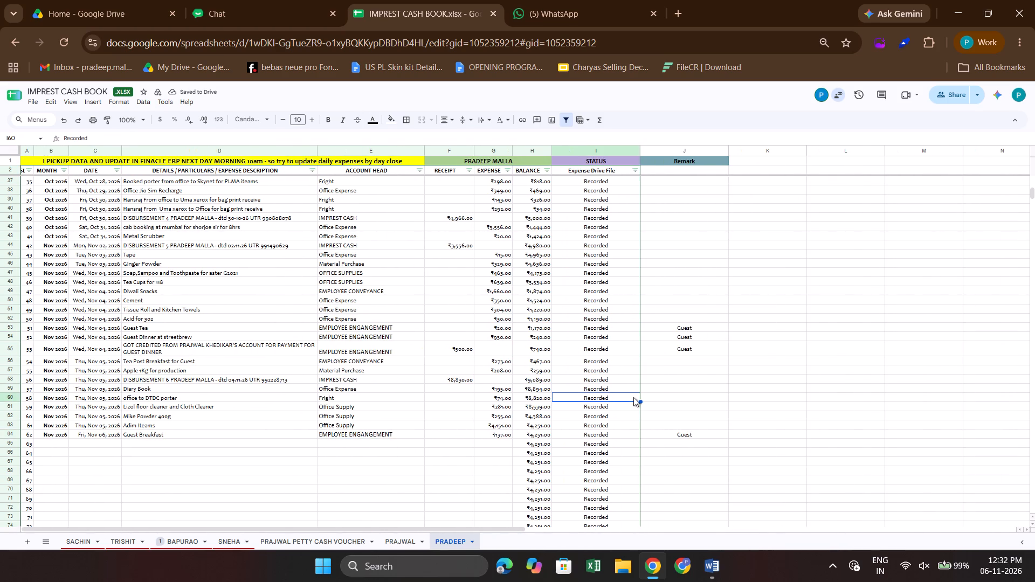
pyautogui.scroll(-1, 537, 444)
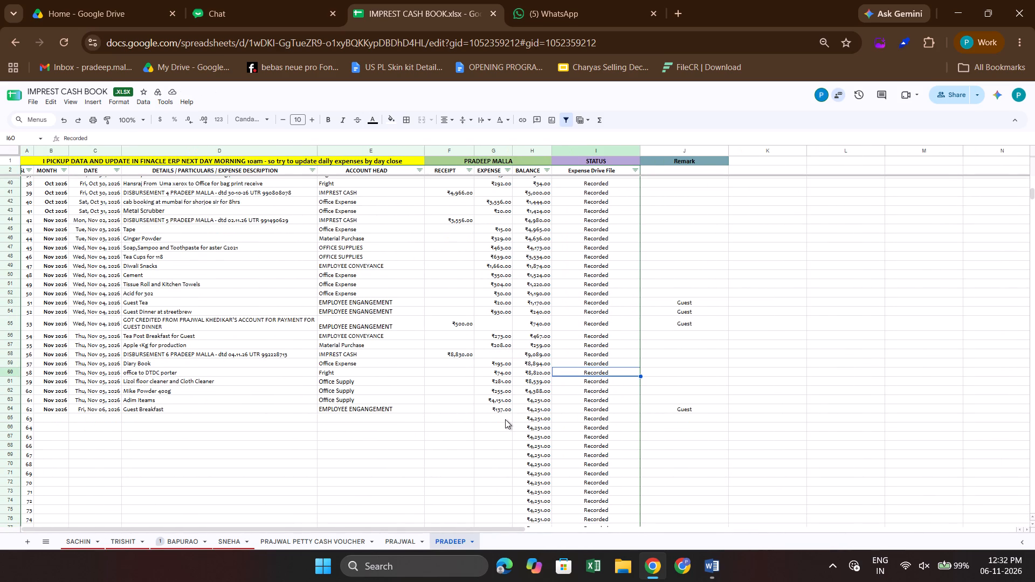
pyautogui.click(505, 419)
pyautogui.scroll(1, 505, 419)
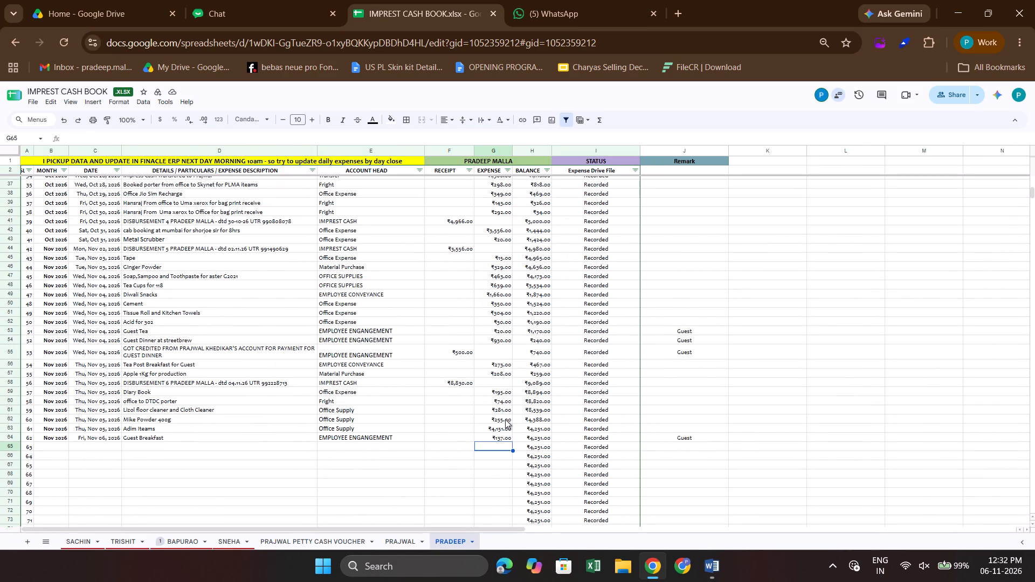
pyautogui.scroll(1, 505, 419)
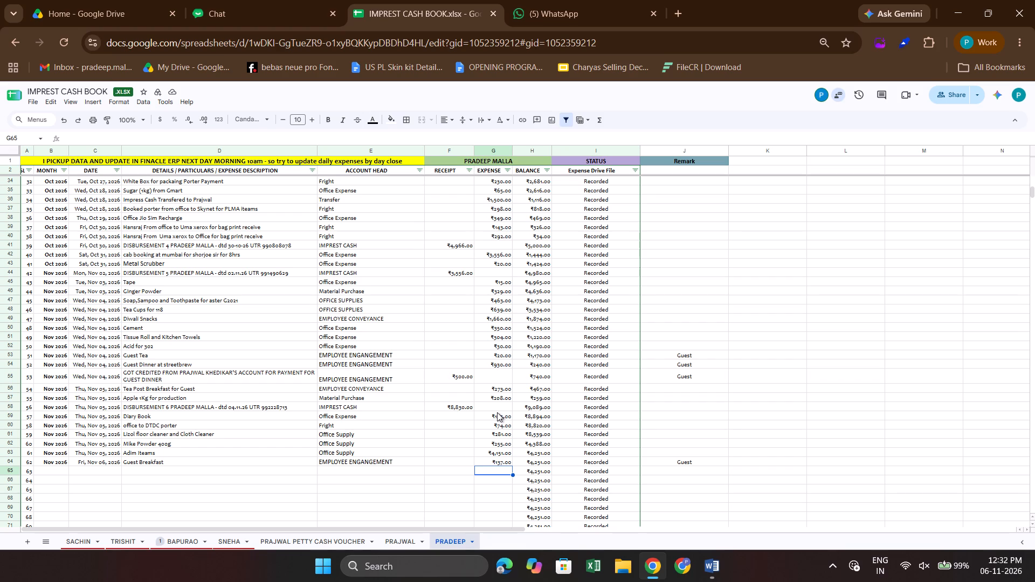
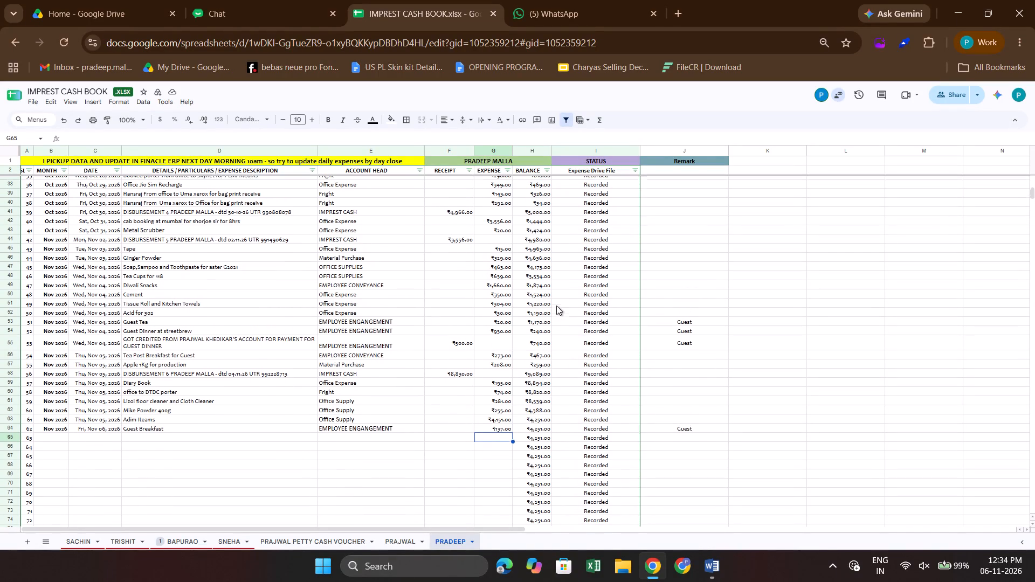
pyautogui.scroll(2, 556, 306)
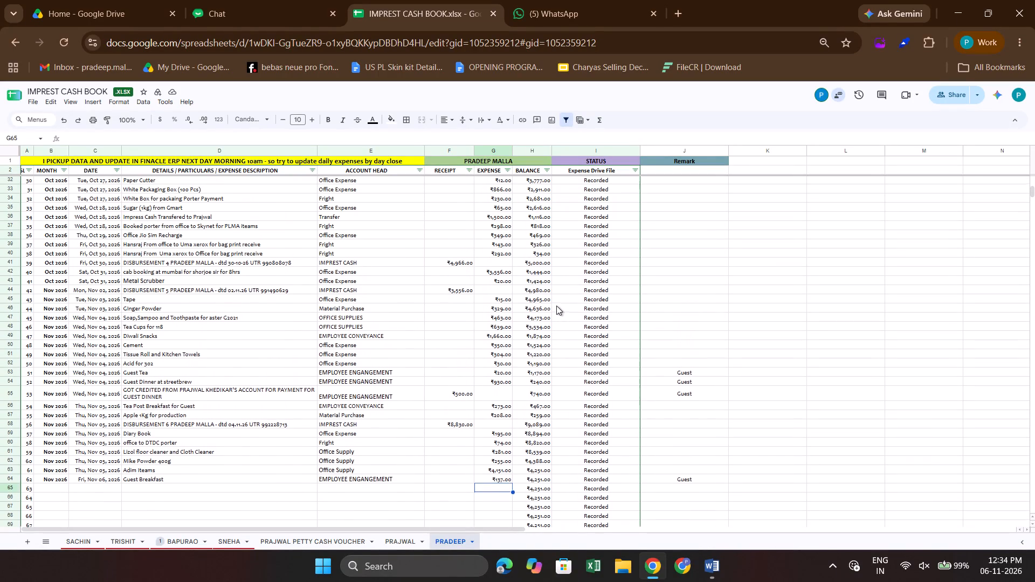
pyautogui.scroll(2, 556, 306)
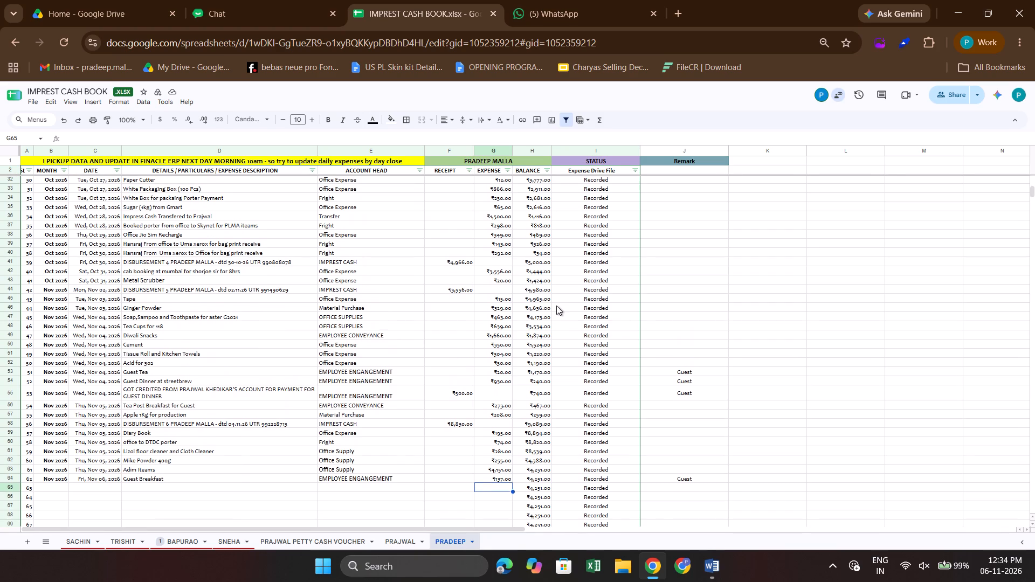
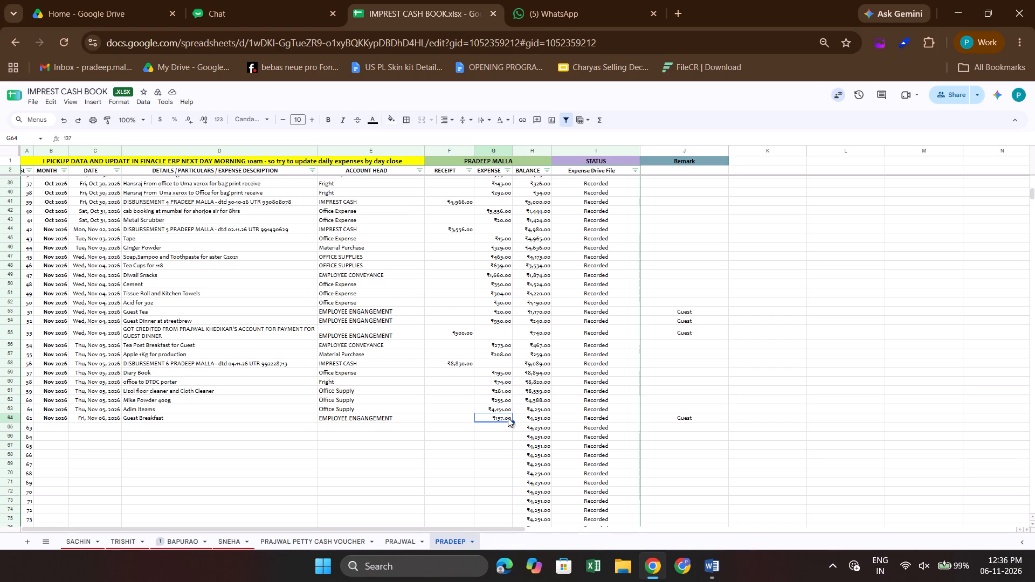
# Review the expense and receipt amounts row by row from Guest Breakfast back to the Oct 31 cab booking, including both November disbursements.
pyautogui.press('Up')
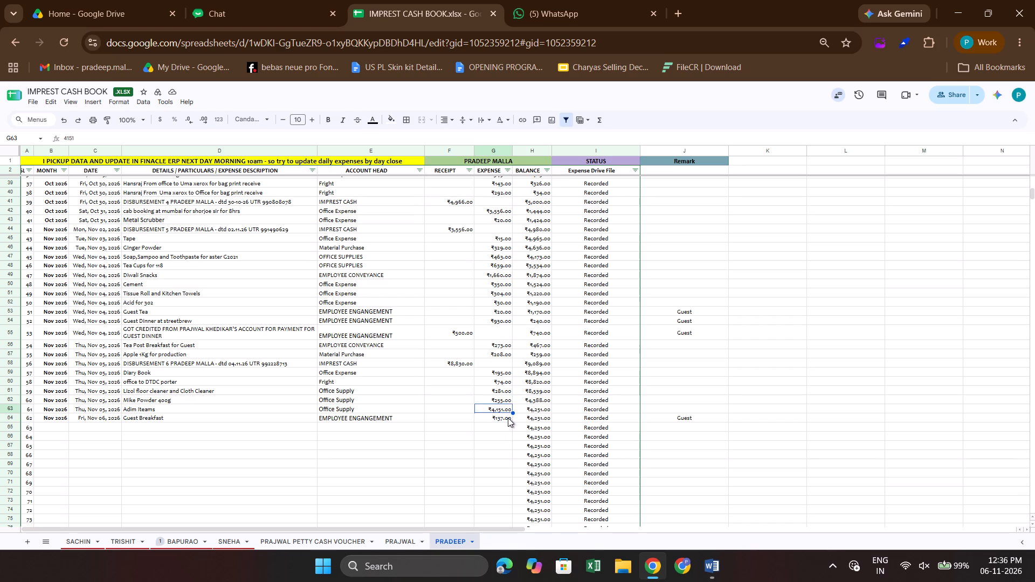
pyautogui.press('Up')
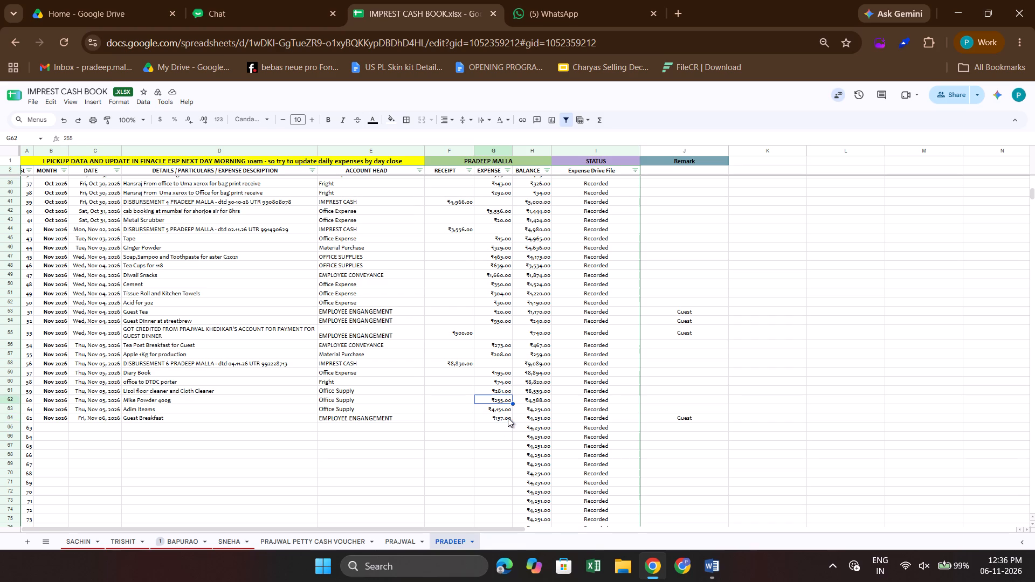
pyautogui.press('Up')
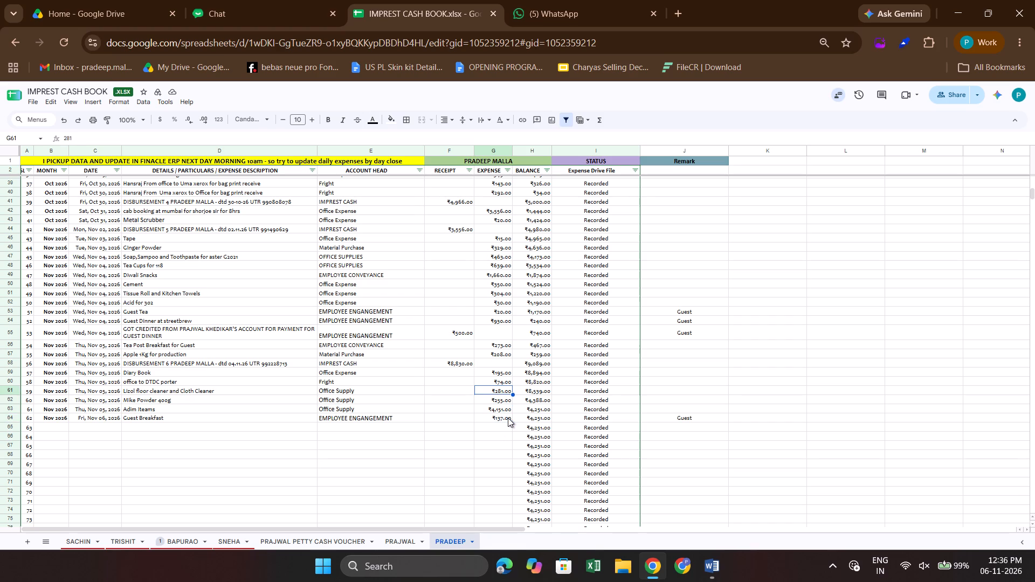
pyautogui.press('Up')
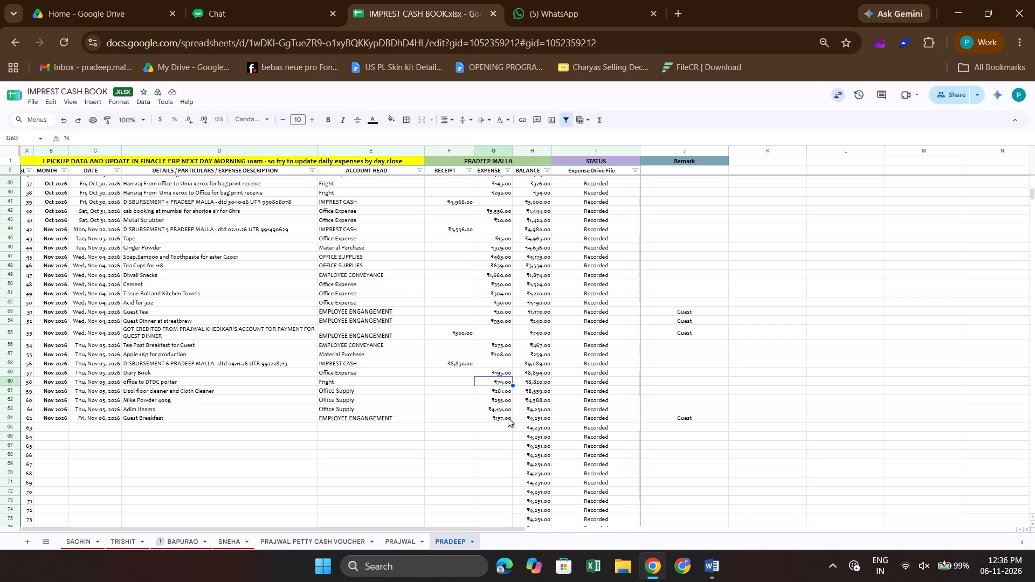
pyautogui.press('Up')
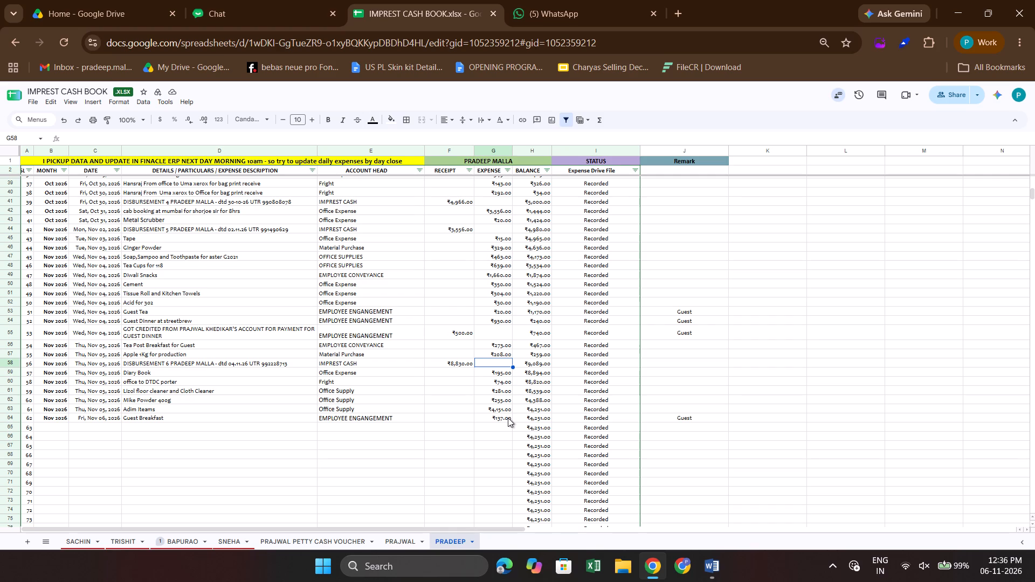
pyautogui.press('Left')
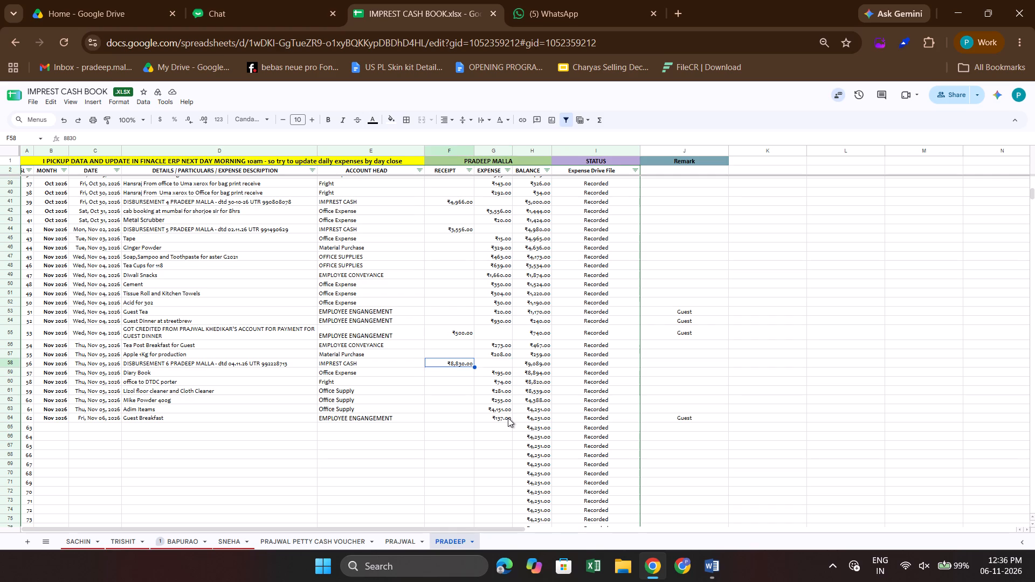
pyautogui.press('Right')
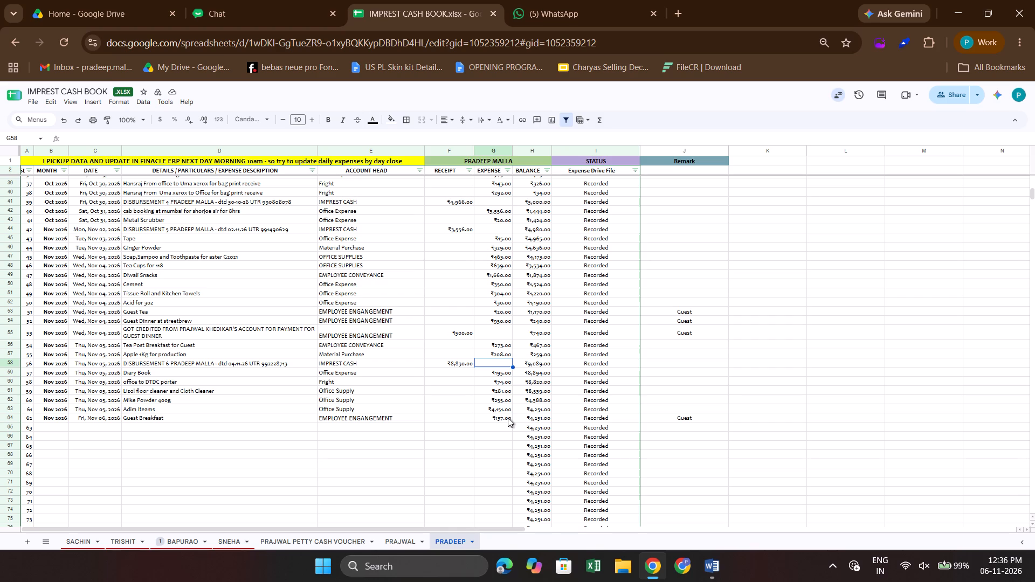
pyautogui.press('Up')
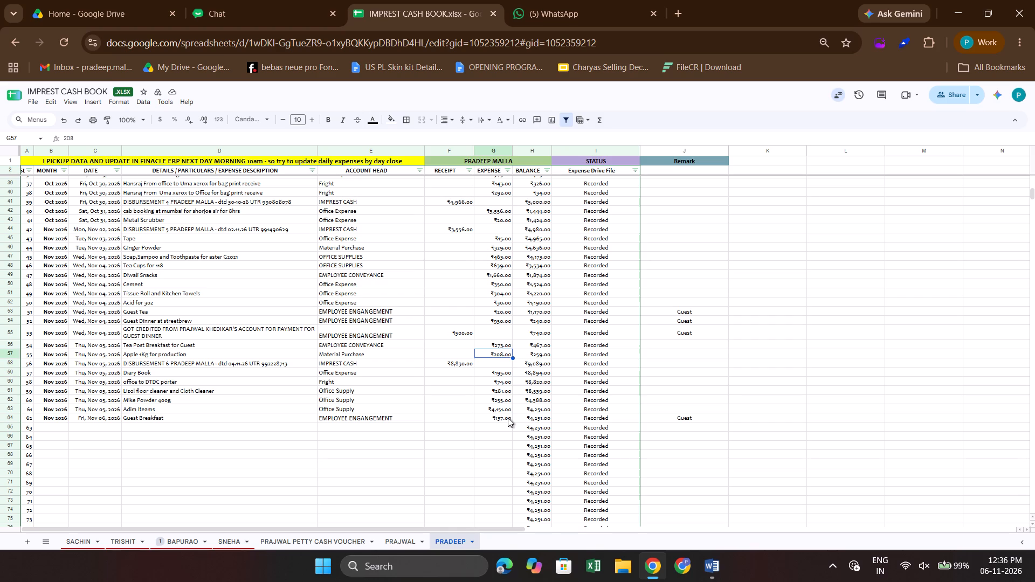
pyautogui.press('Up')
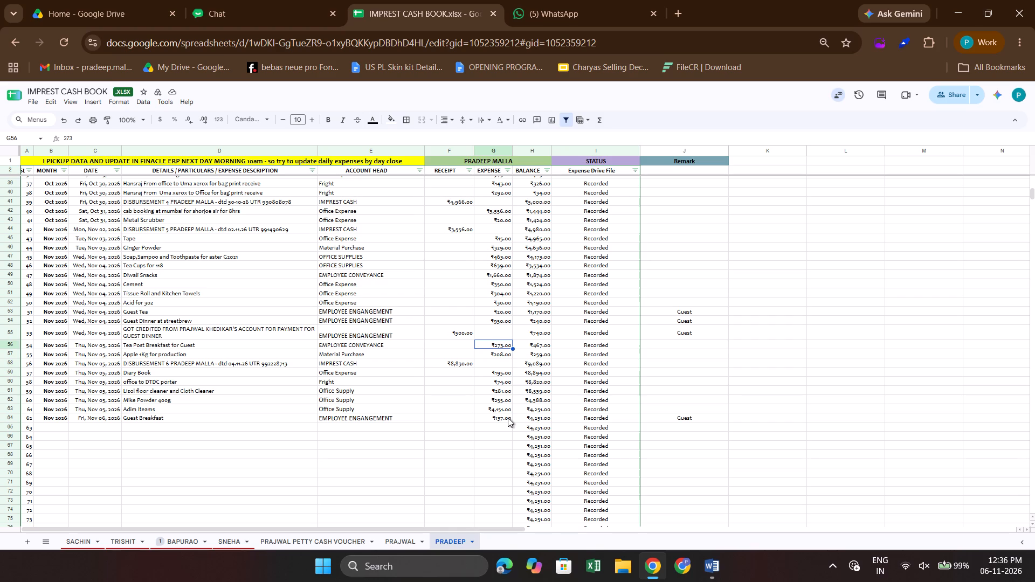
pyautogui.press('Up')
pyautogui.press('Up')
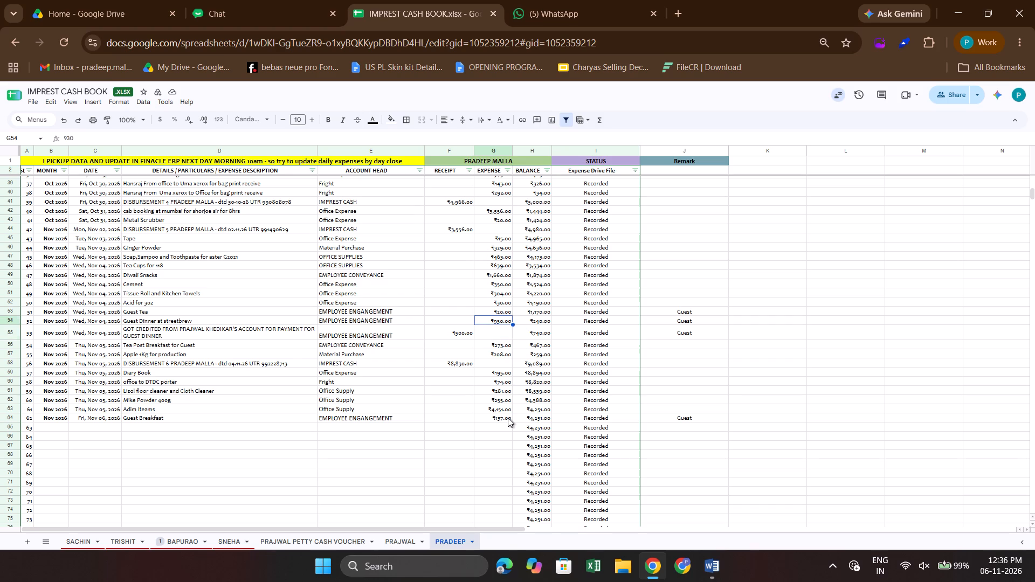
pyautogui.press('Up')
pyautogui.press('Up')
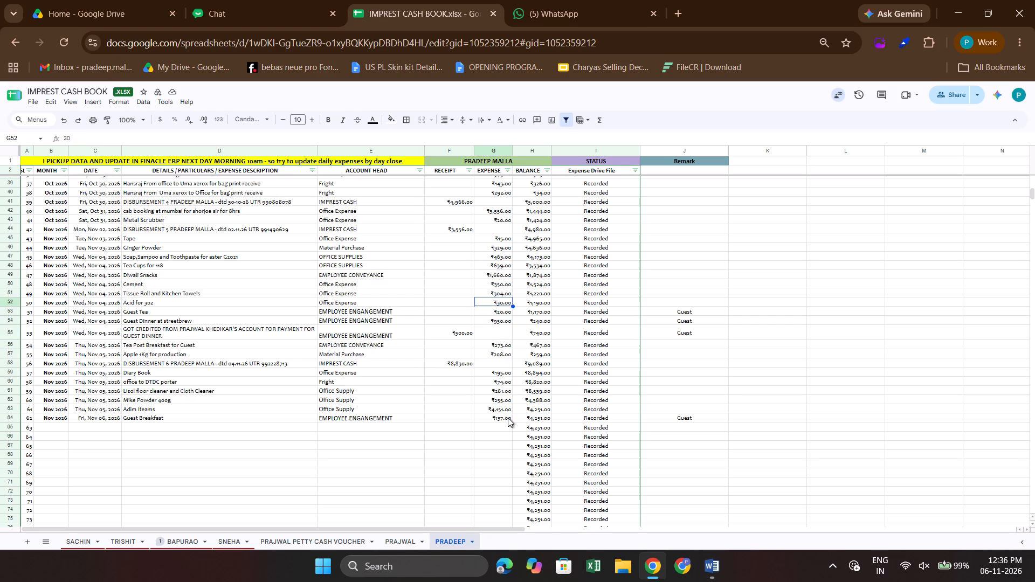
pyautogui.press('Up')
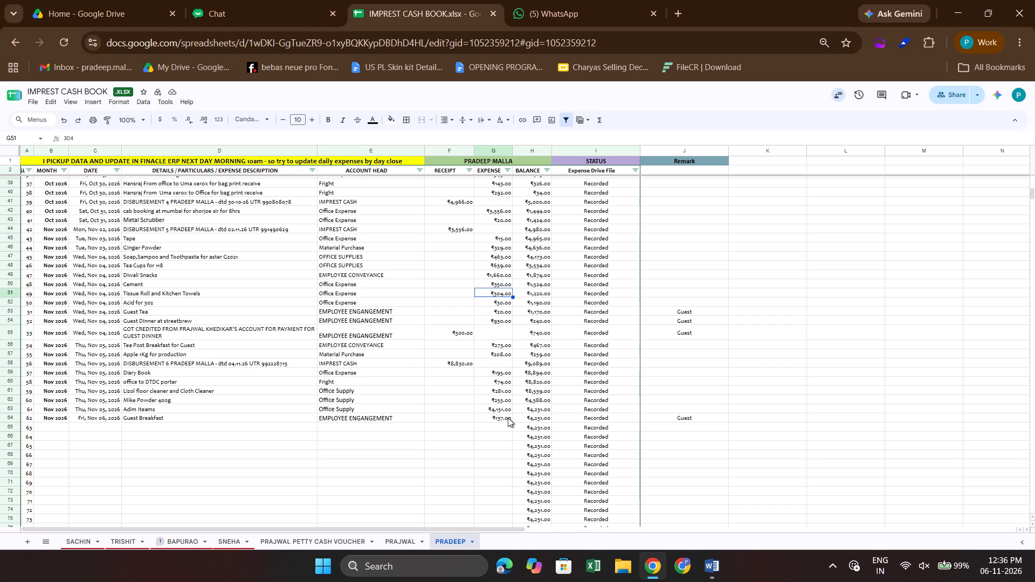
pyautogui.press('Up')
pyautogui.press('Up')
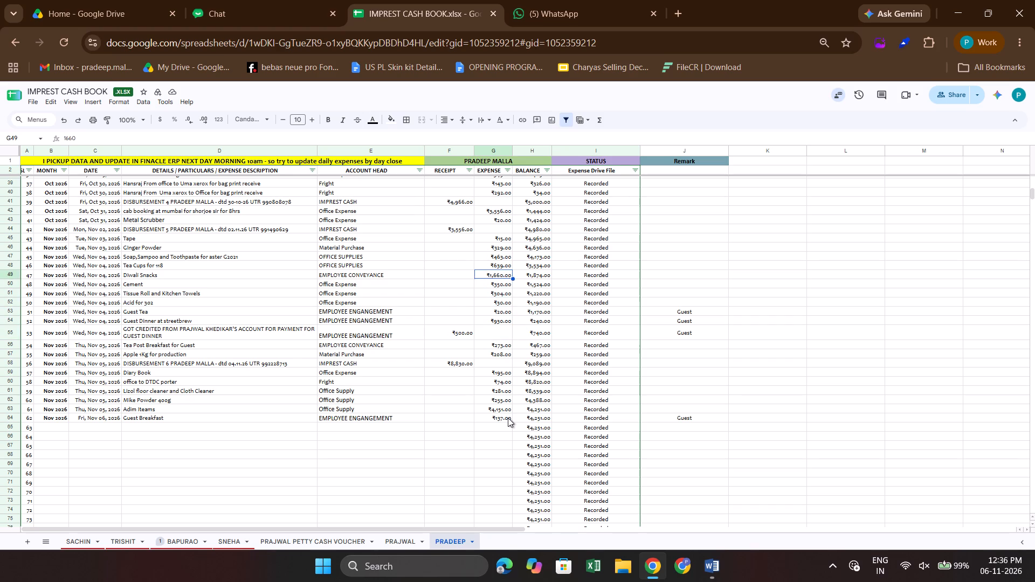
pyautogui.press('Up')
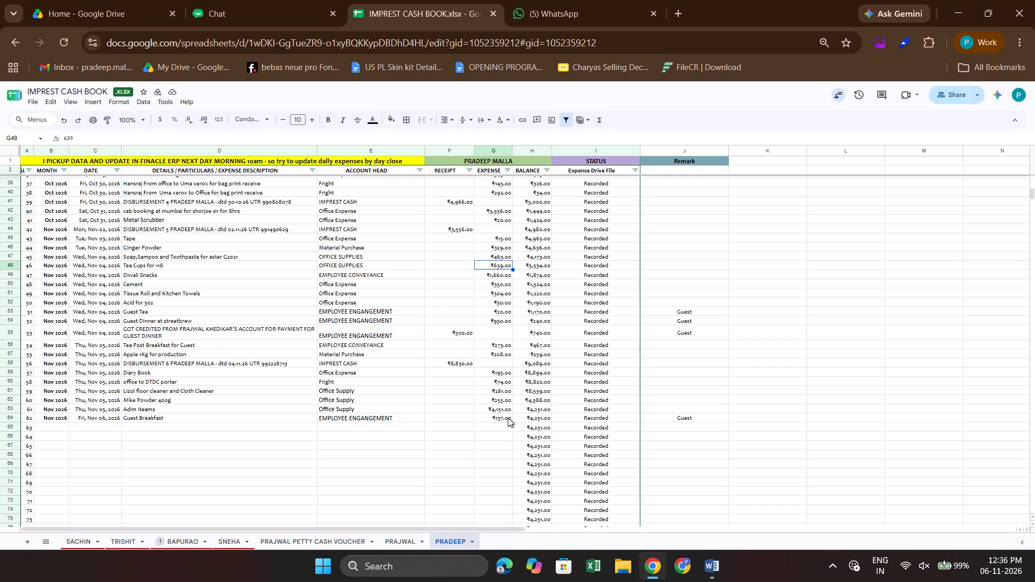
pyautogui.press('Up')
pyautogui.press('Up')
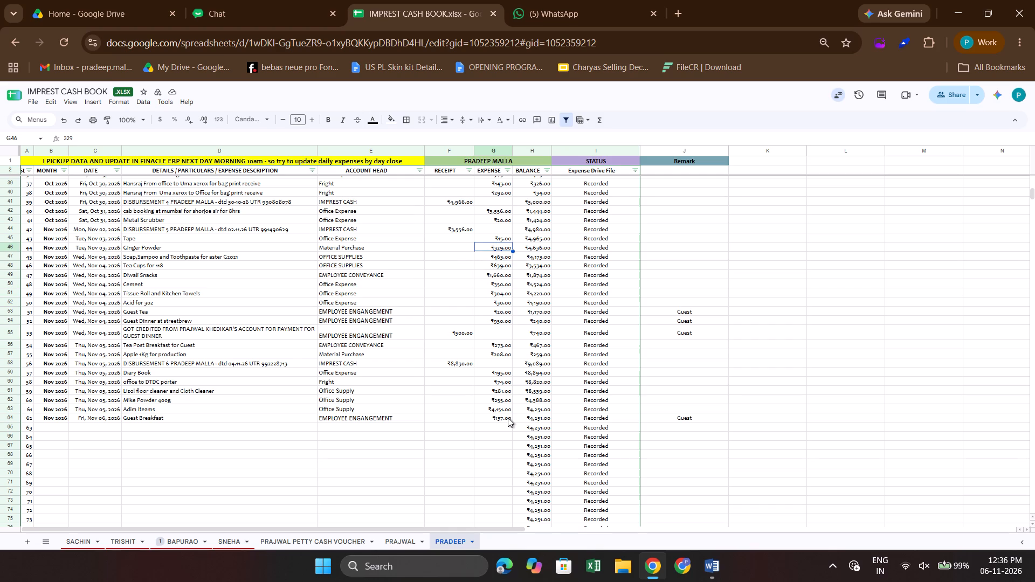
pyautogui.press('Up')
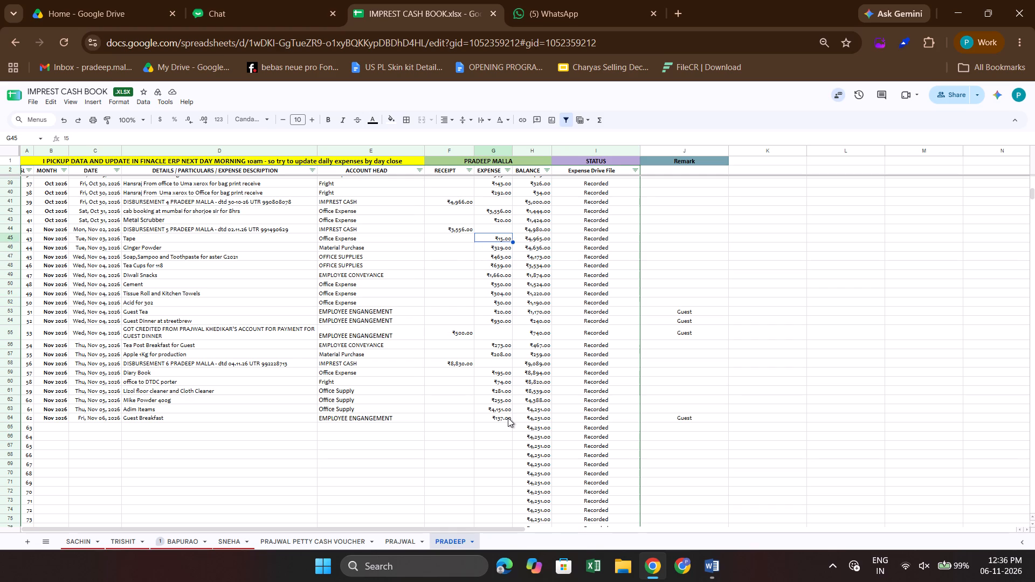
pyautogui.press('Up')
pyautogui.press('Left')
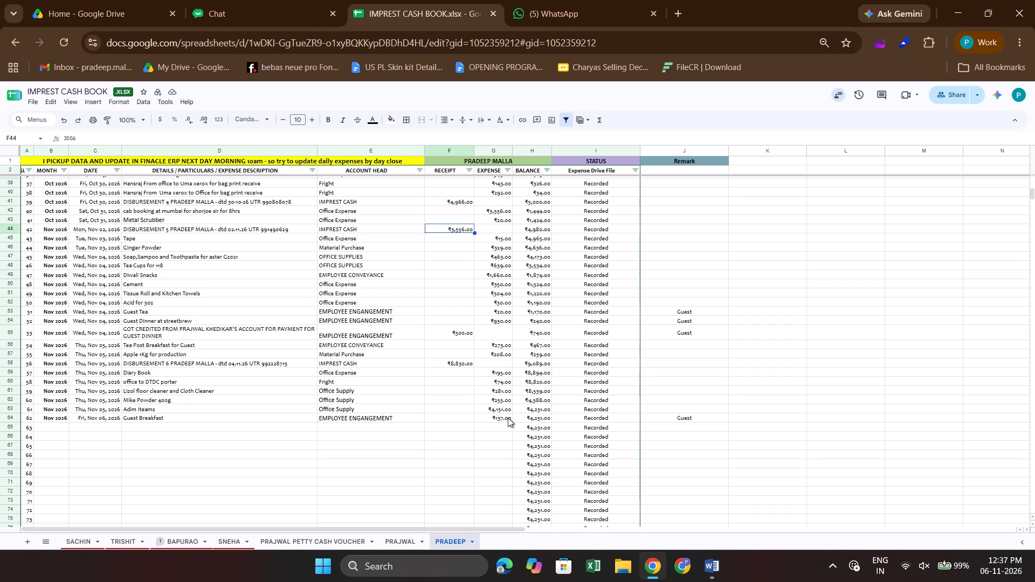
pyautogui.press('Right')
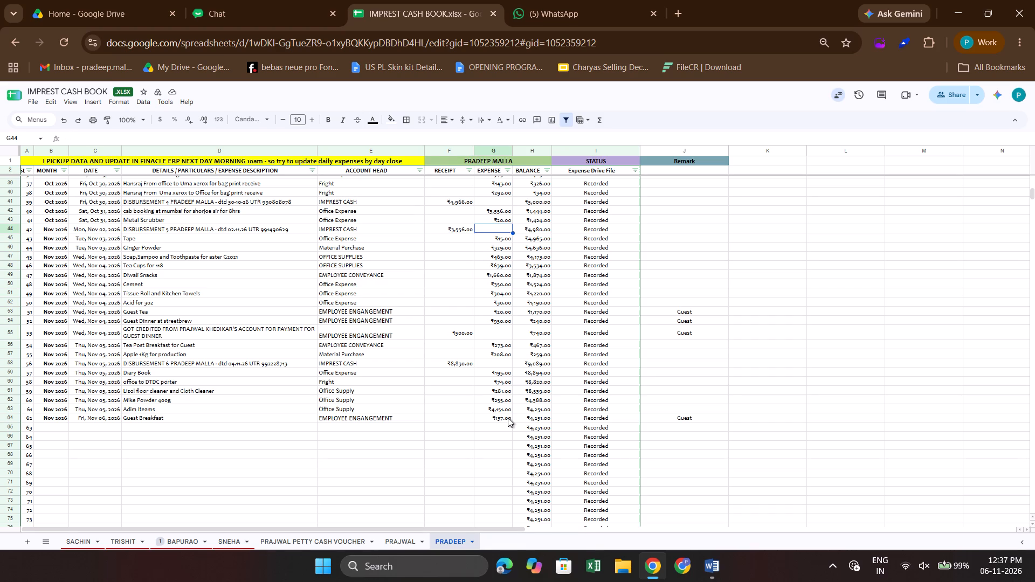
pyautogui.press('Up')
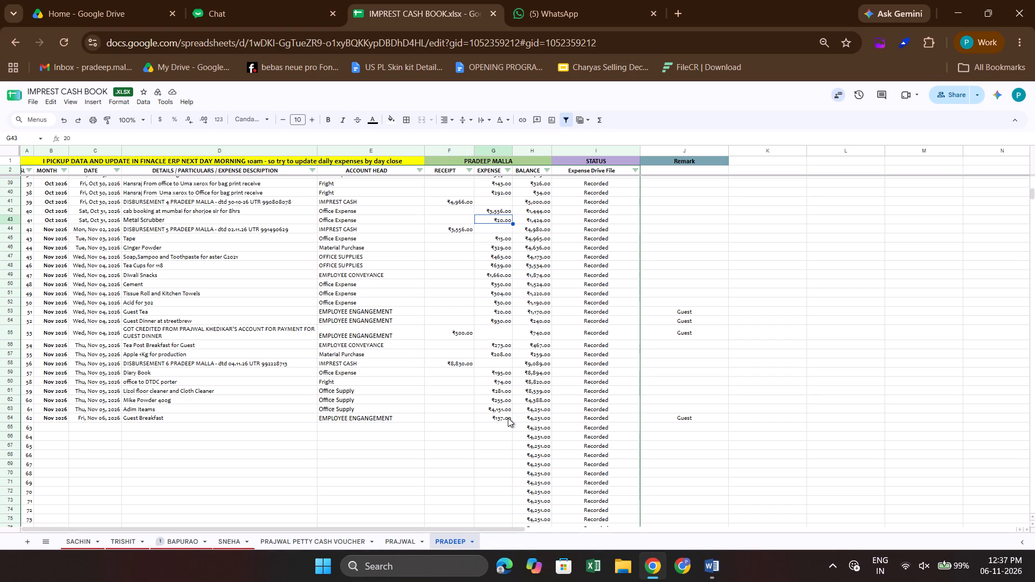
pyautogui.press('Up')
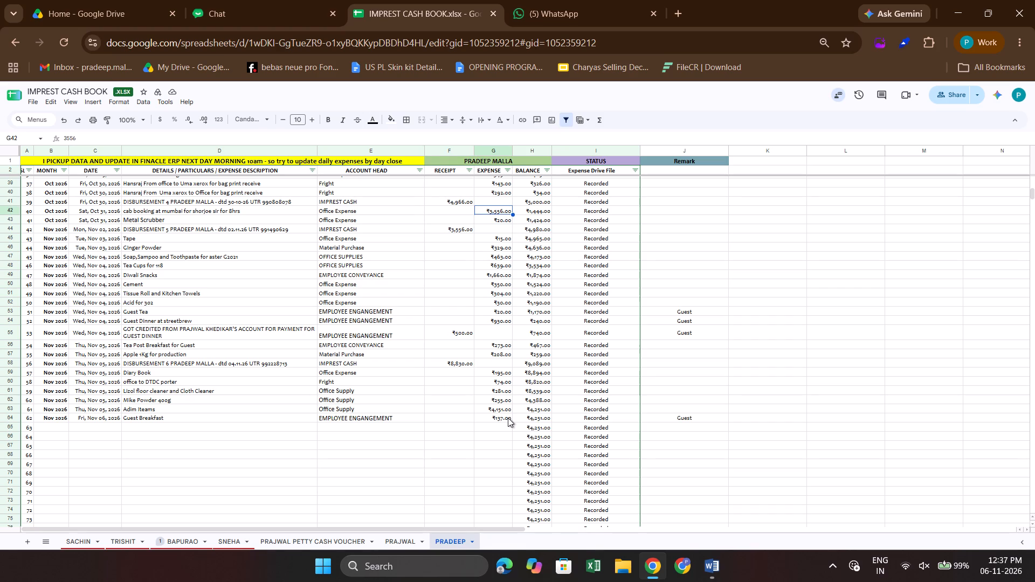
# Recheck the DISBURSEMENT 6 receipt against the surrounding expense amounts, from Adim Iteams back to Guest Dinner at streetbrew.
pyautogui.click(499, 375)
pyautogui.click(462, 362)
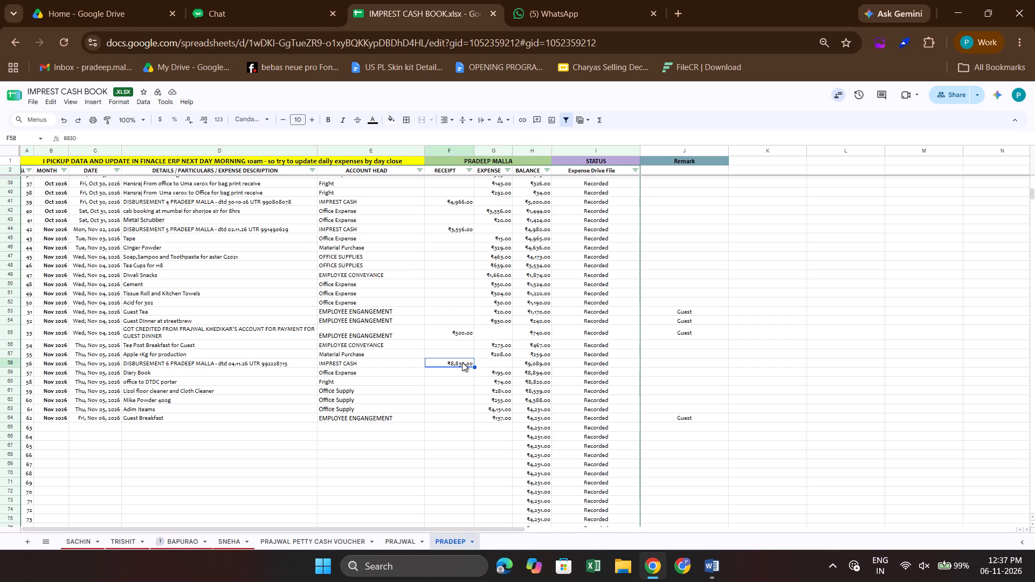
pyautogui.doubleClick(462, 362)
pyautogui.click(493, 381)
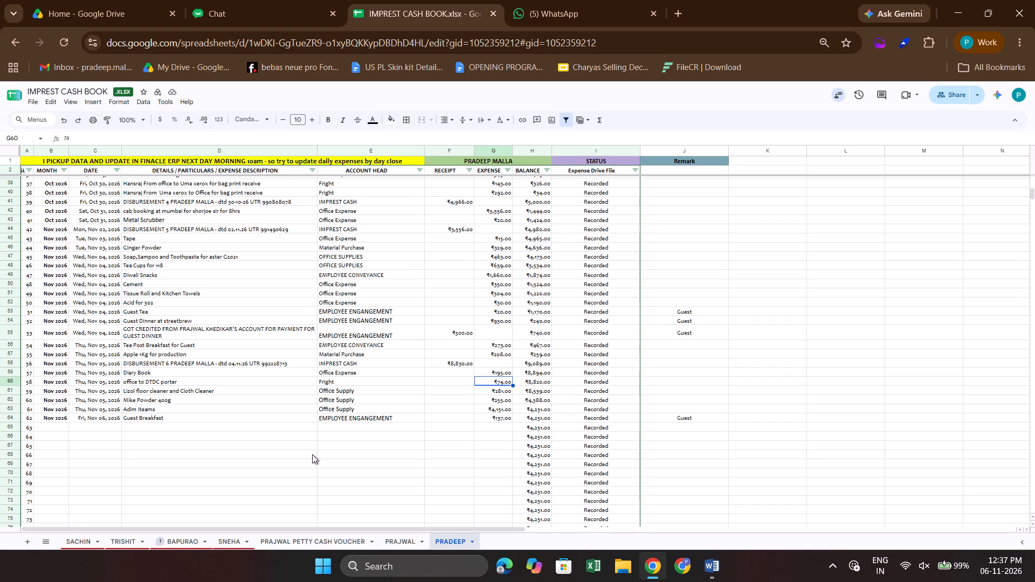
pyautogui.press('Down')
pyautogui.press('Down')
pyautogui.press('Down')
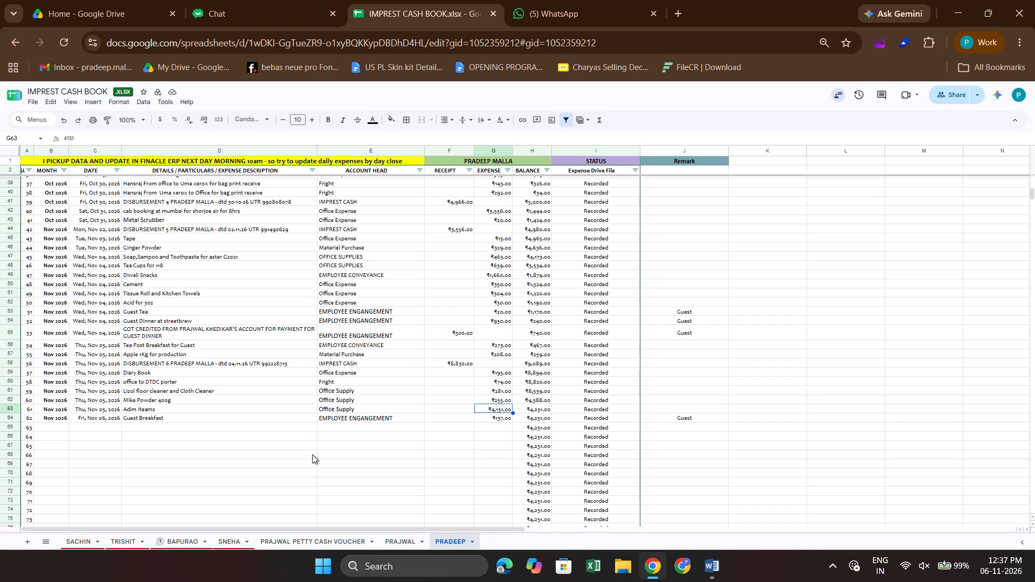
pyautogui.press('Up')
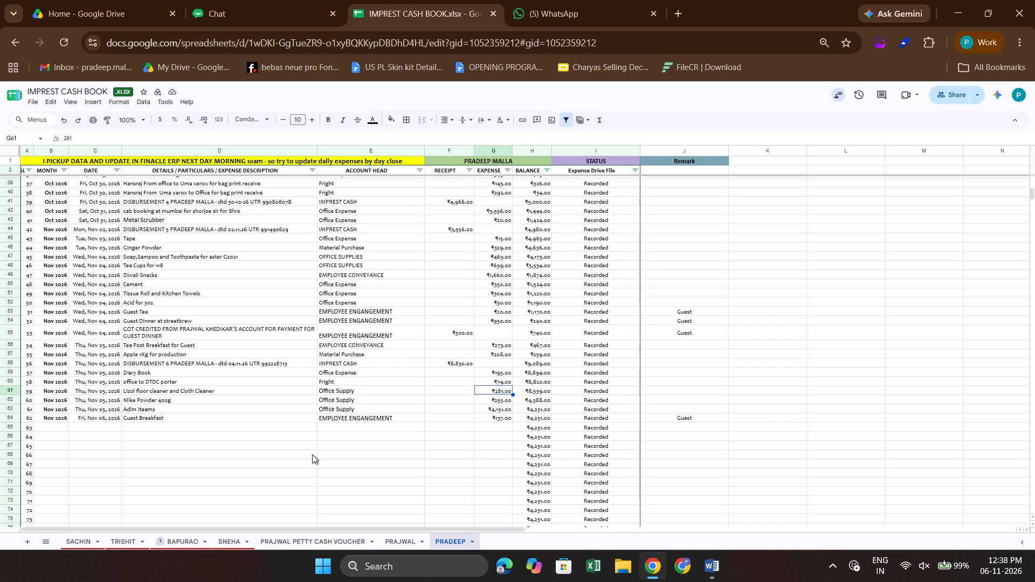
pyautogui.press('Up')
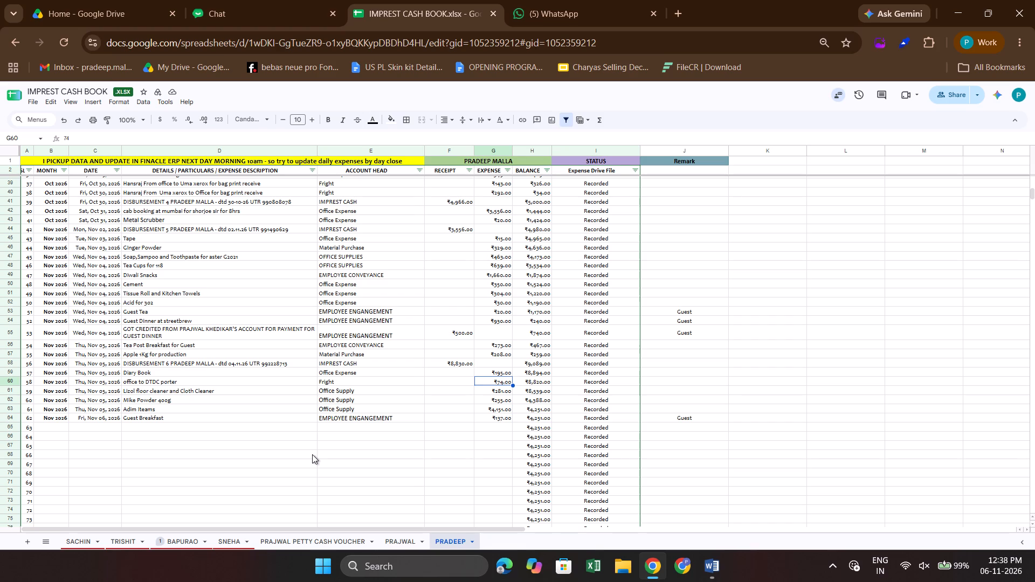
pyautogui.press('Up')
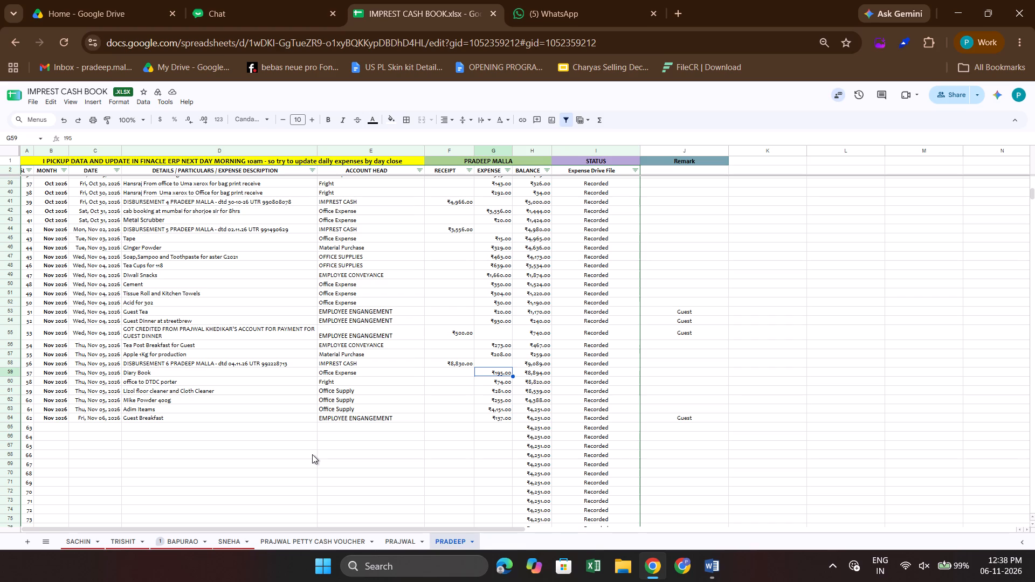
pyautogui.press('Up')
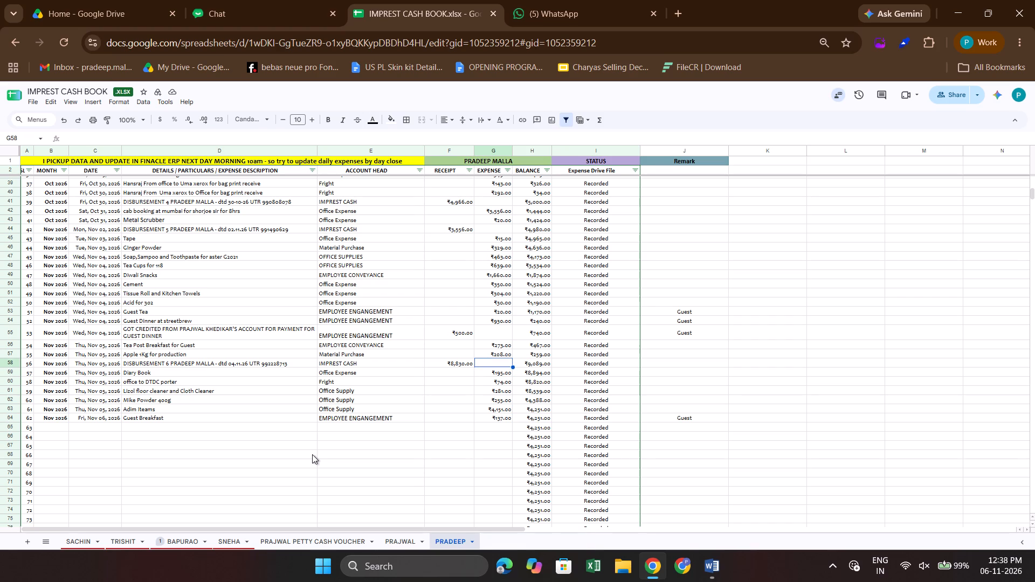
pyautogui.press('Up')
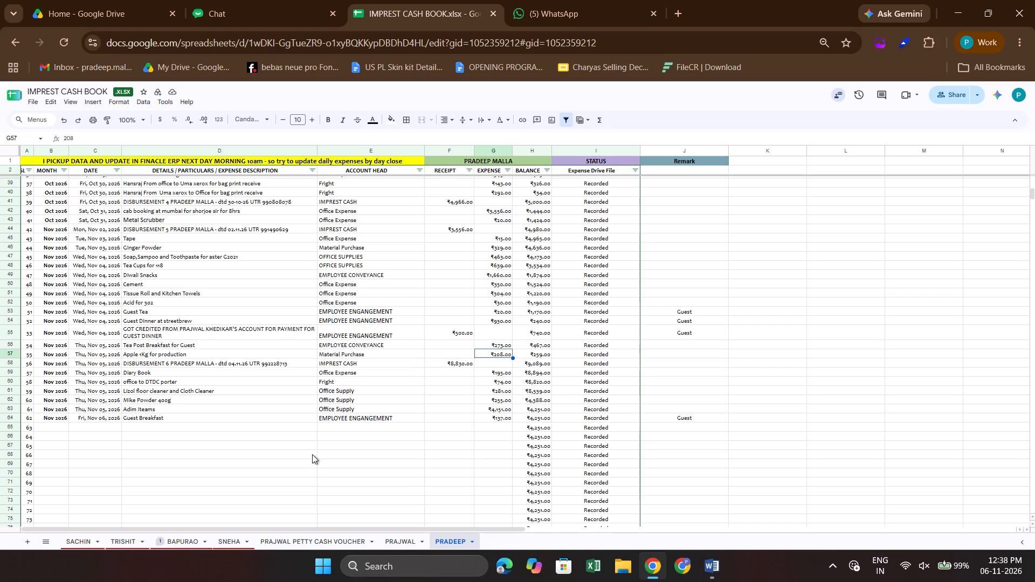
pyautogui.press('Up')
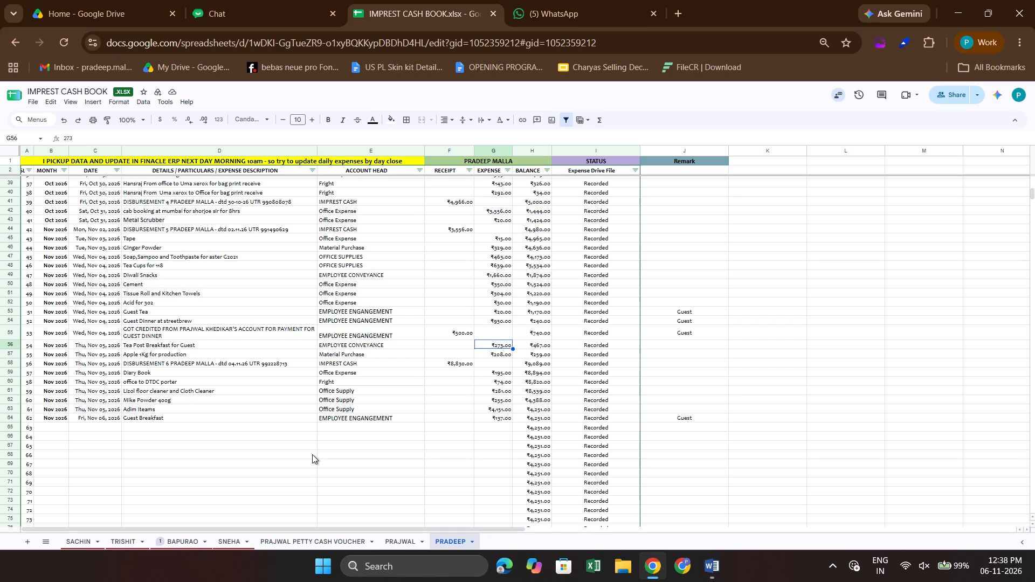
pyautogui.press('Up')
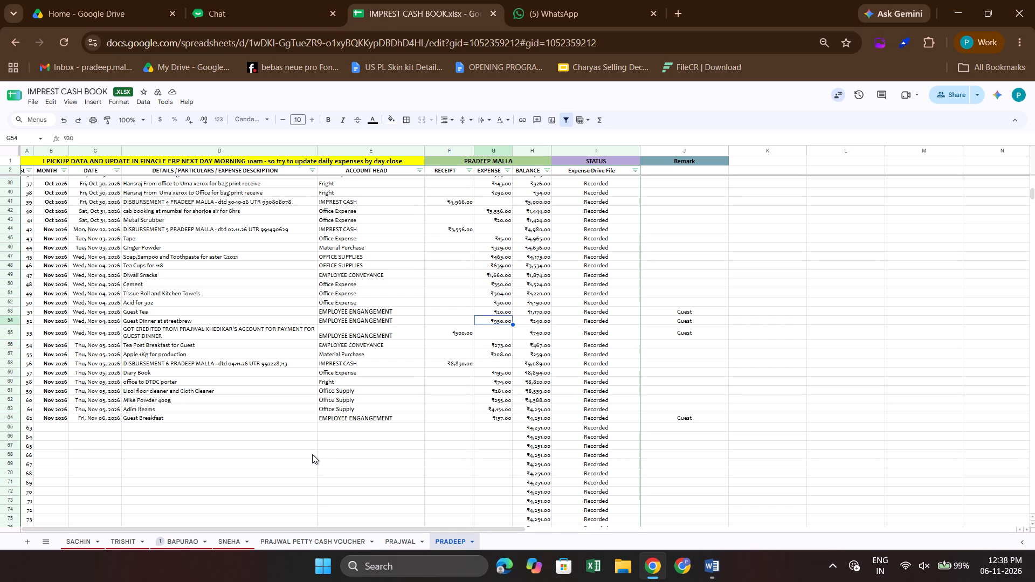
pyautogui.click(458, 365)
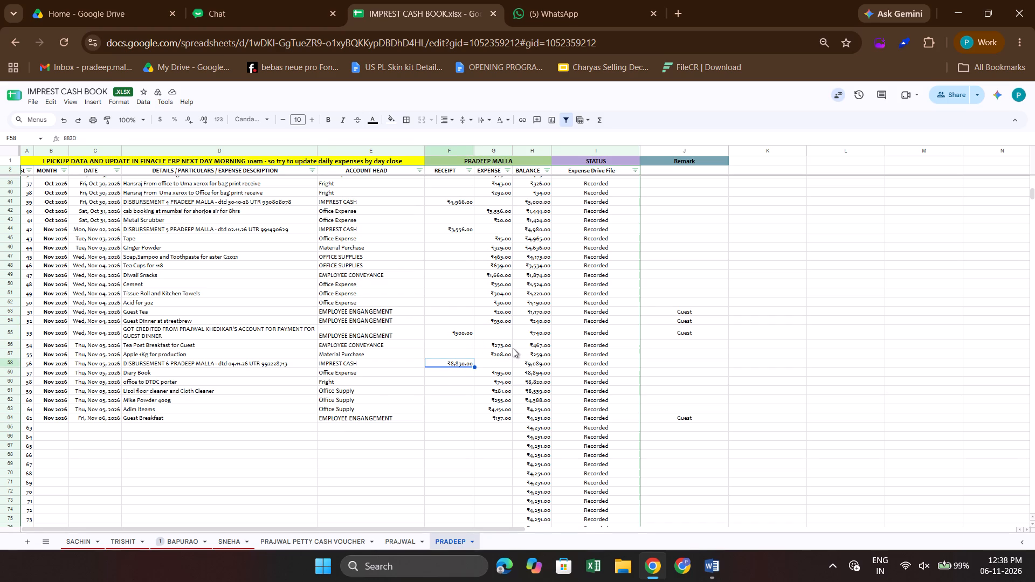
pyautogui.click(469, 362)
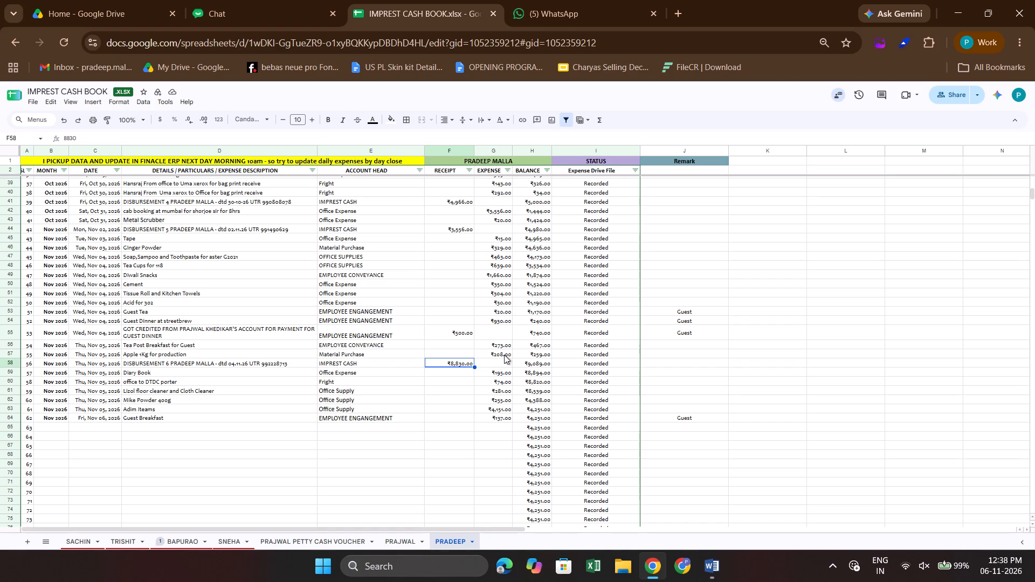
pyautogui.click(504, 355)
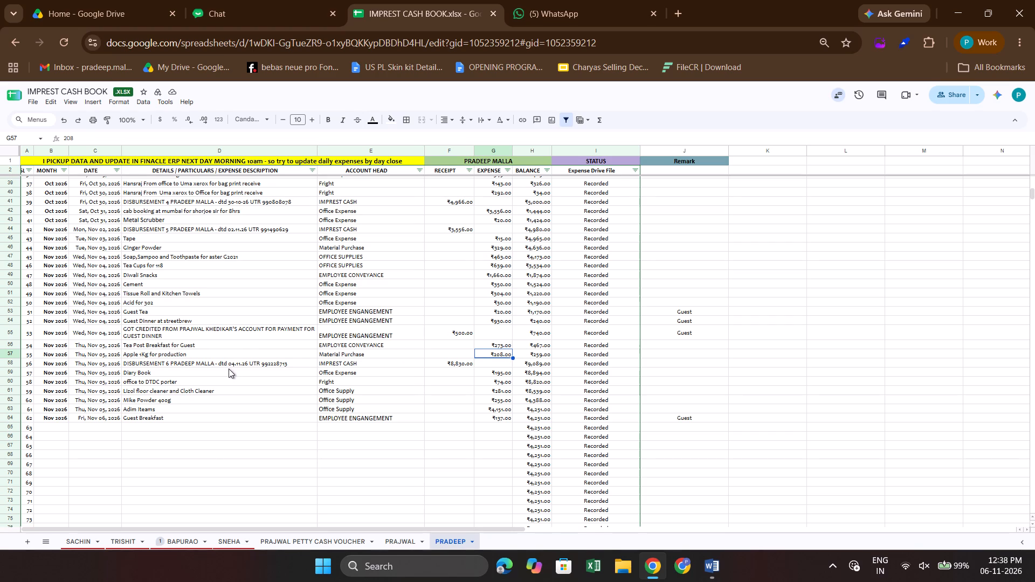
pyautogui.click(466, 364)
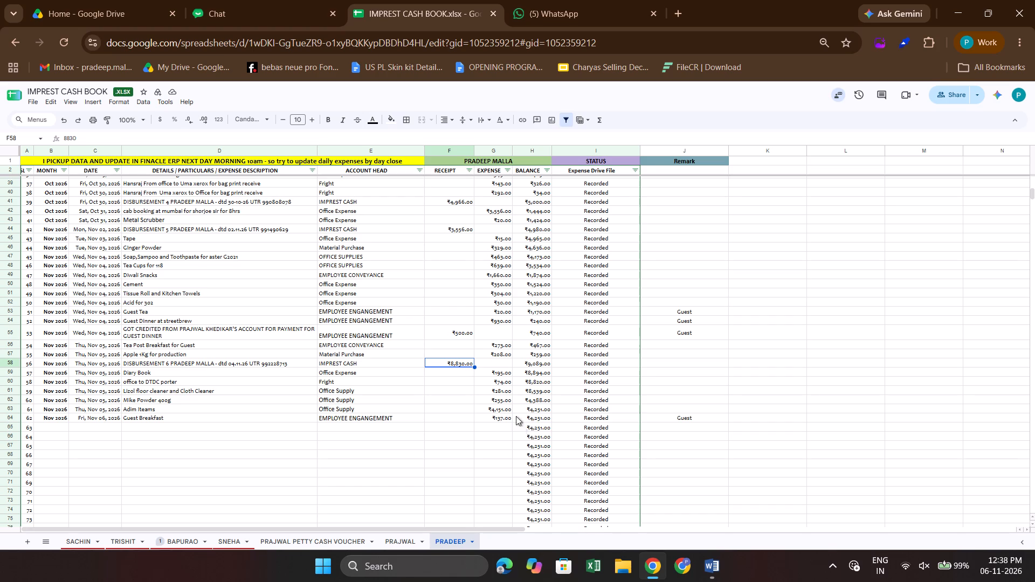
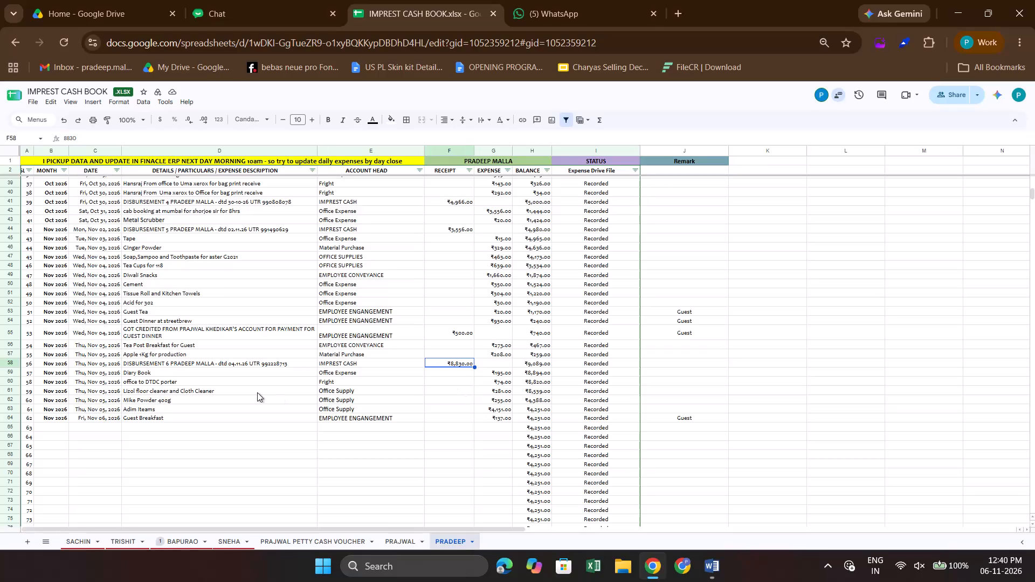
# Insert one blank row directly above the DISBURSEMENT 6 entry in the PRADEEP sheet.
pyautogui.click(11, 362)
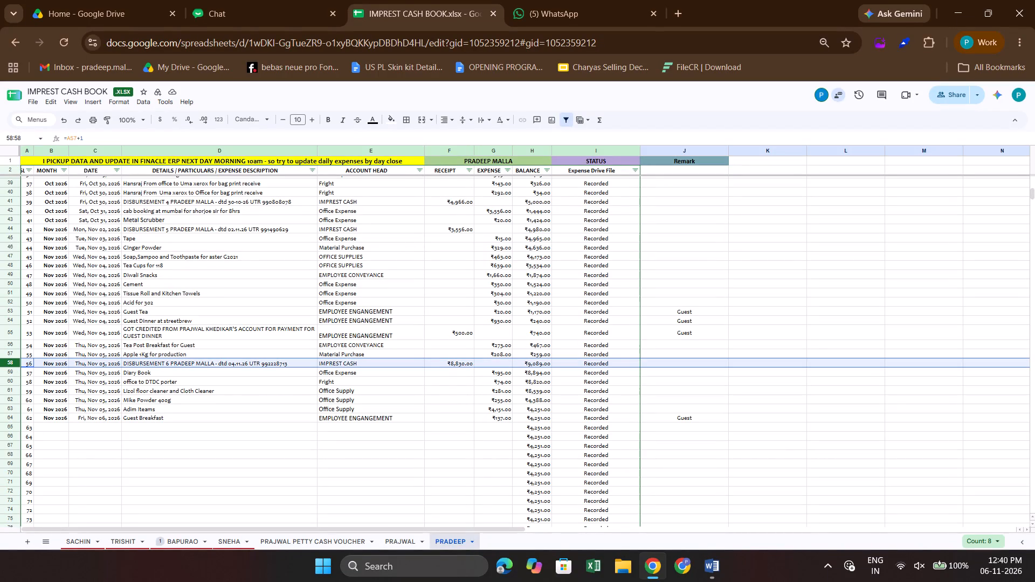
pyautogui.hotkey('ctrl', 'x')
pyautogui.click(6, 363)
pyautogui.rightClick(6, 363)
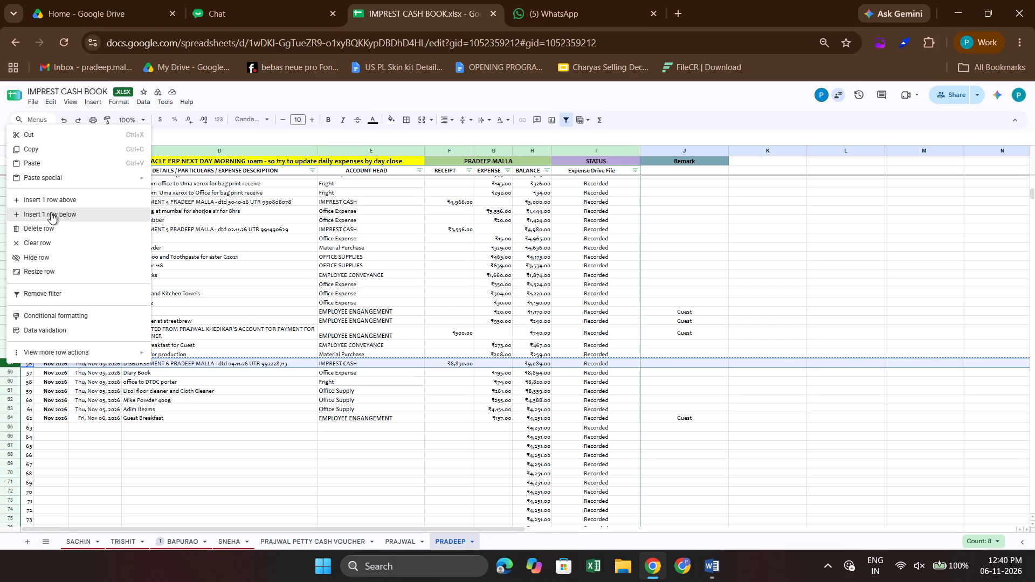
pyautogui.click(52, 203)
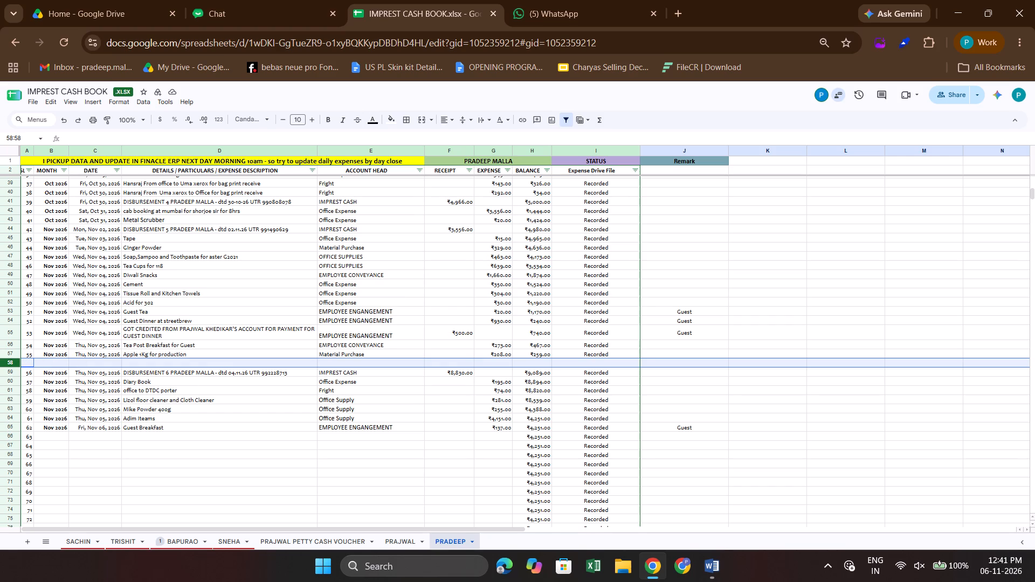
# Move the entire DISBURSEMENT 6 row up into the blank row 58 above it.
pyautogui.click(12, 371)
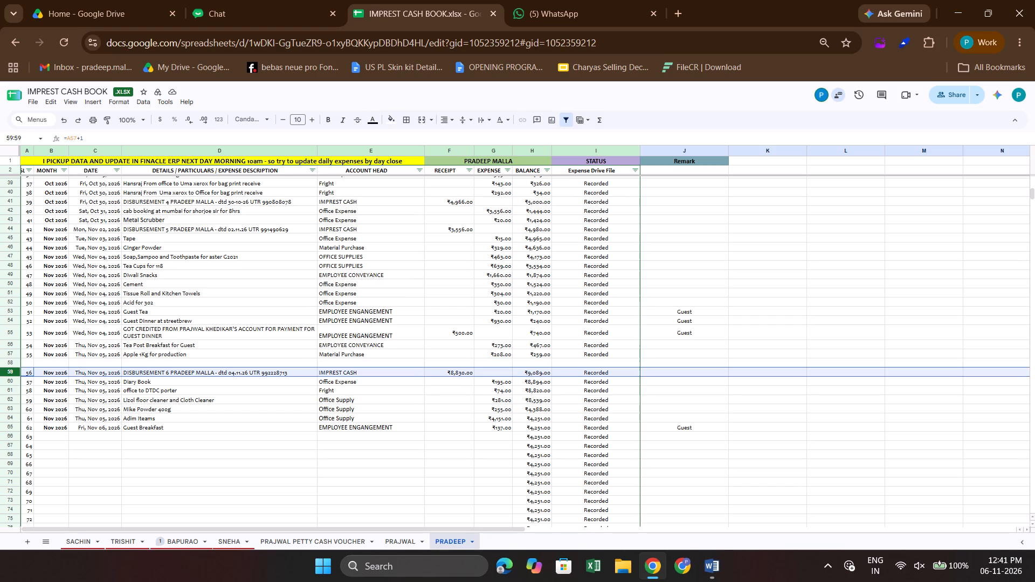
pyautogui.hotkey('ctrl', 'x')
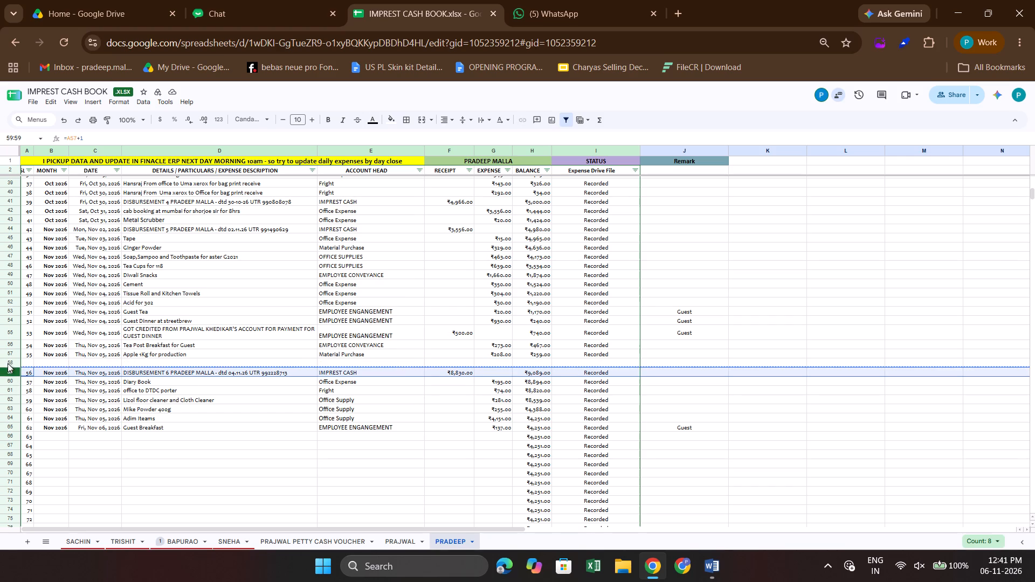
pyautogui.click(8, 362)
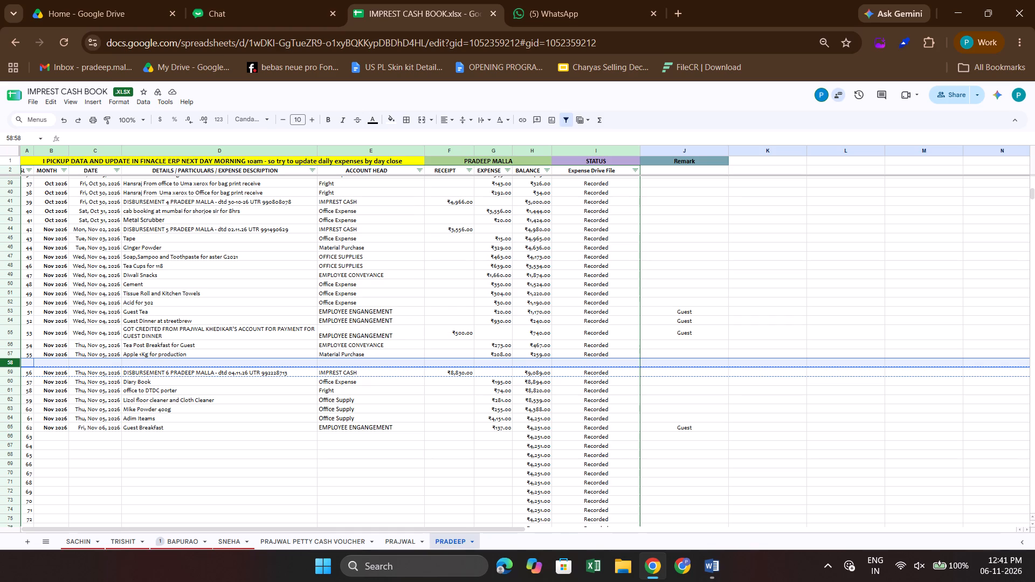
pyautogui.hotkey('ctrl', 'v')
# Move the Apple 1Kg for production row into the blank row 59, directly below DISBURSEMENT 6.
pyautogui.click(11, 354)
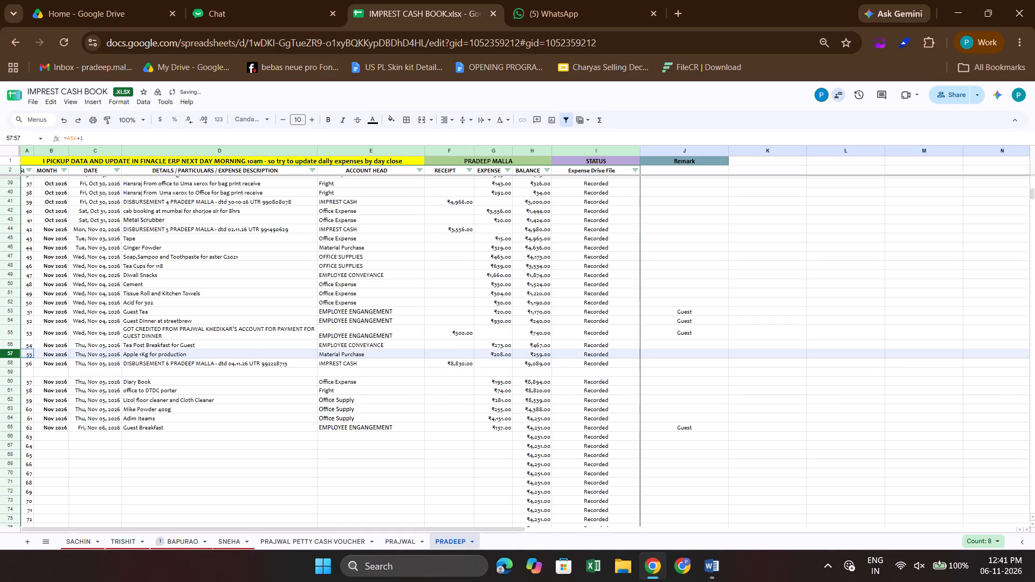
pyautogui.hotkey('ctrl', 'x')
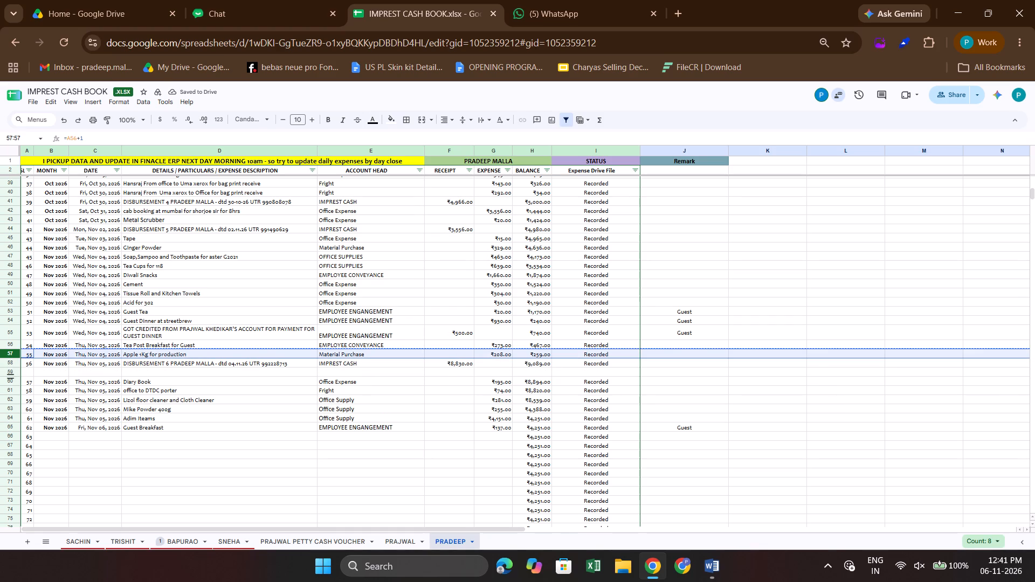
pyautogui.click(11, 374)
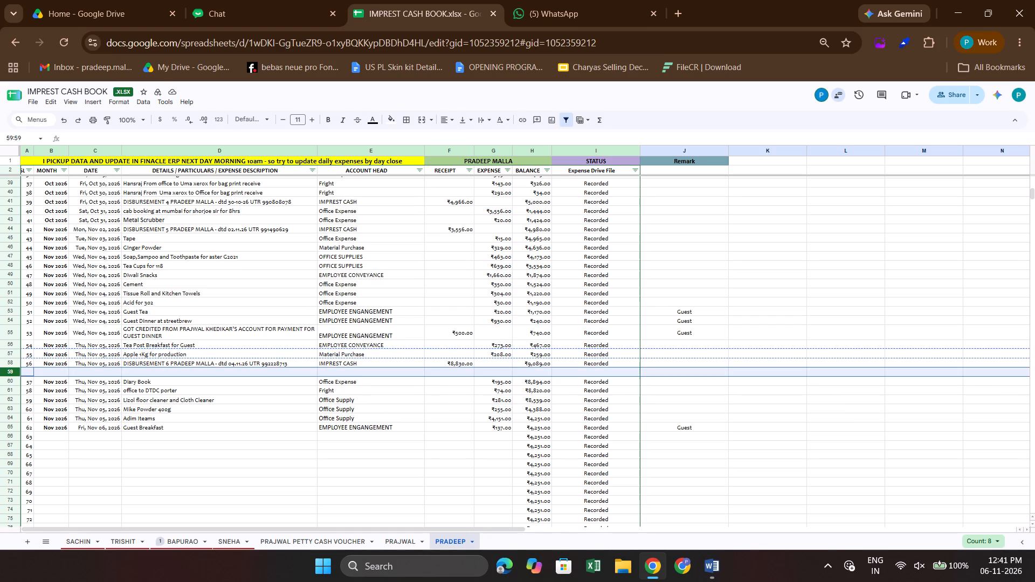
pyautogui.hotkey('ctrl', 'v')
# Delete the emptied row 57 between Tea Post Breakfast for Guest and DISBURSEMENT 6.
pyautogui.click(12, 354)
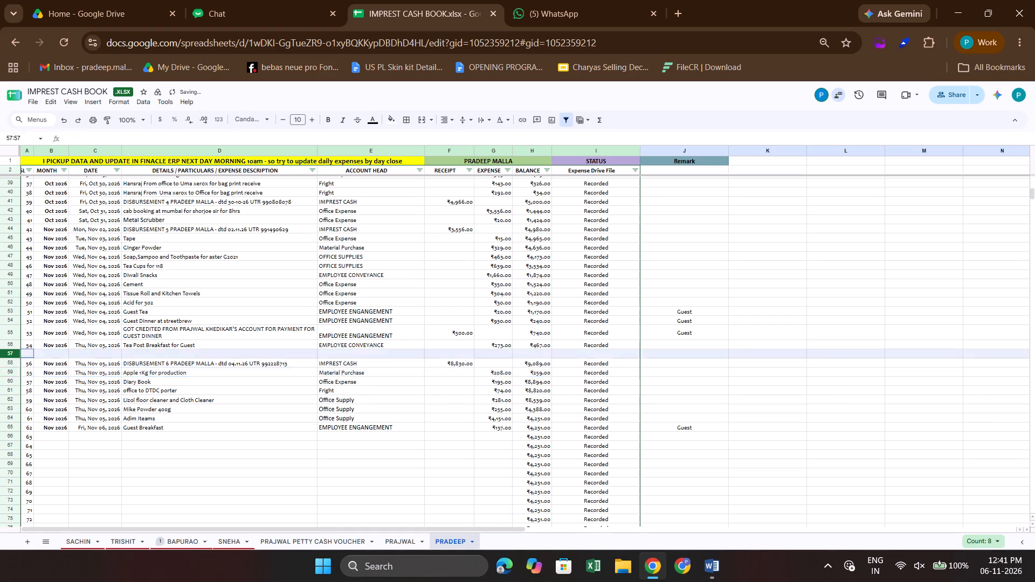
pyautogui.rightClick(12, 354)
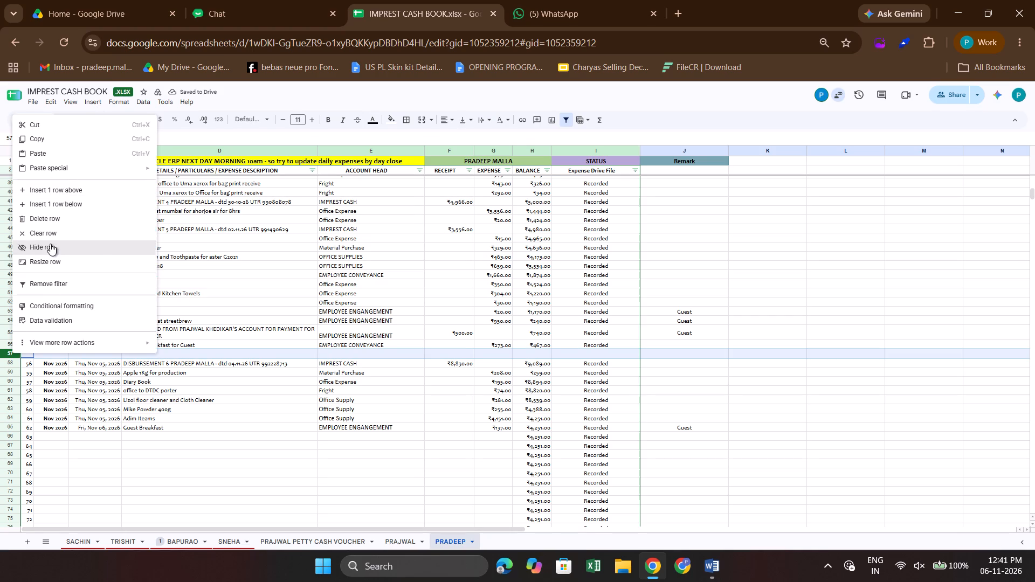
pyautogui.click(63, 214)
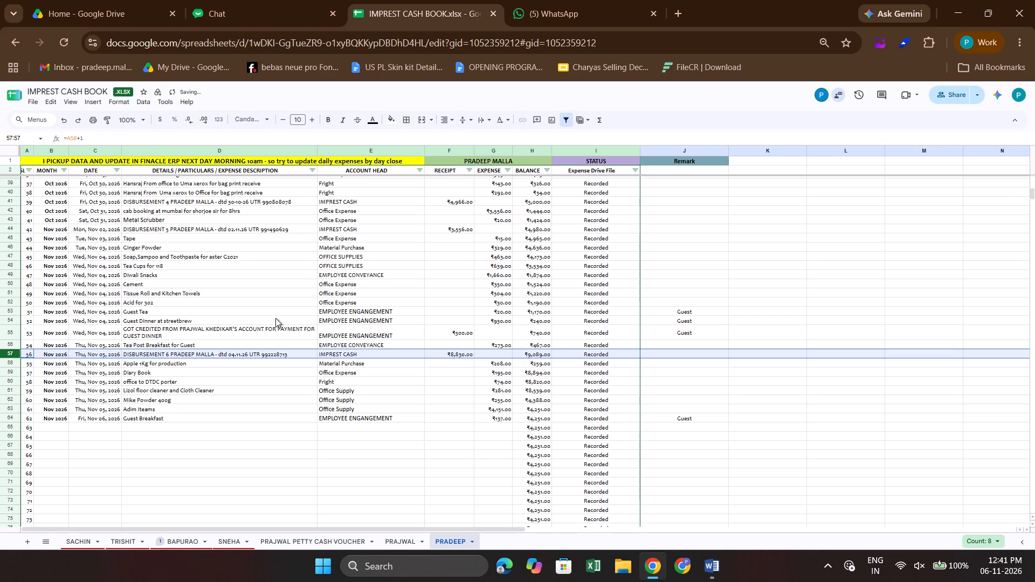
pyautogui.click(489, 465)
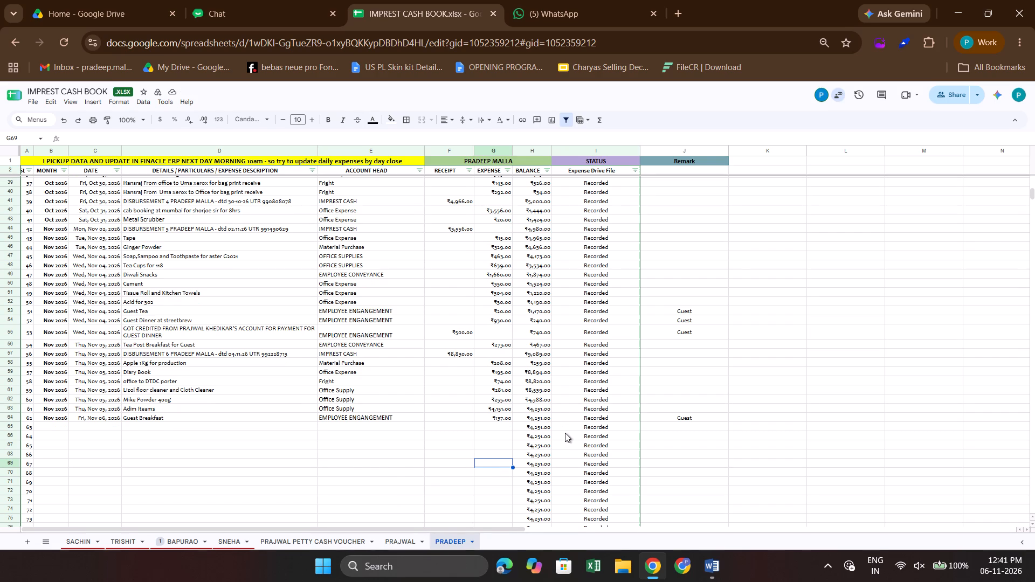
# Inspect the balance formulas of the first unused row below Guest Breakfast and of the DISBURSEMENT 6 row.
pyautogui.click(542, 431)
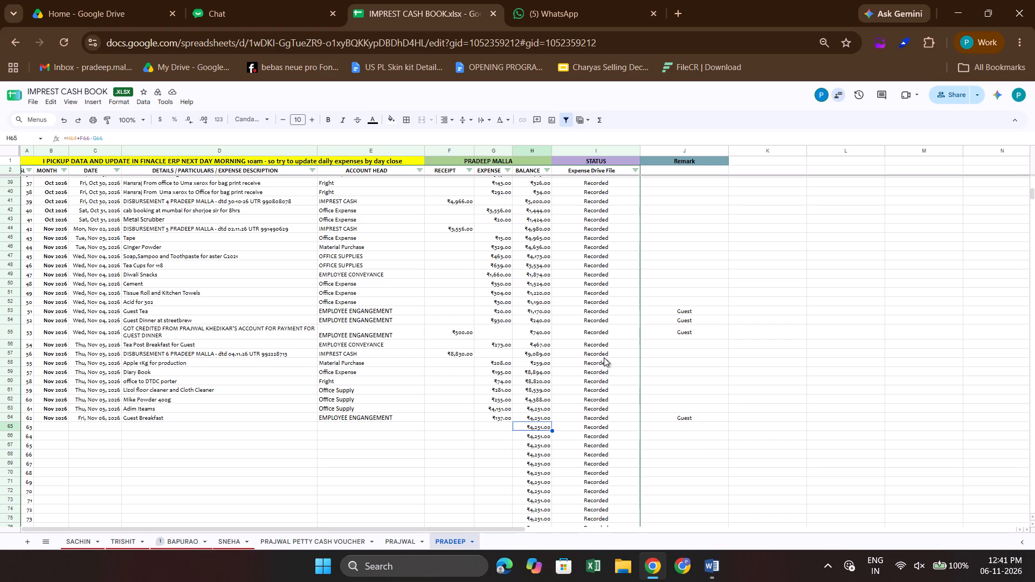
pyautogui.click(548, 356)
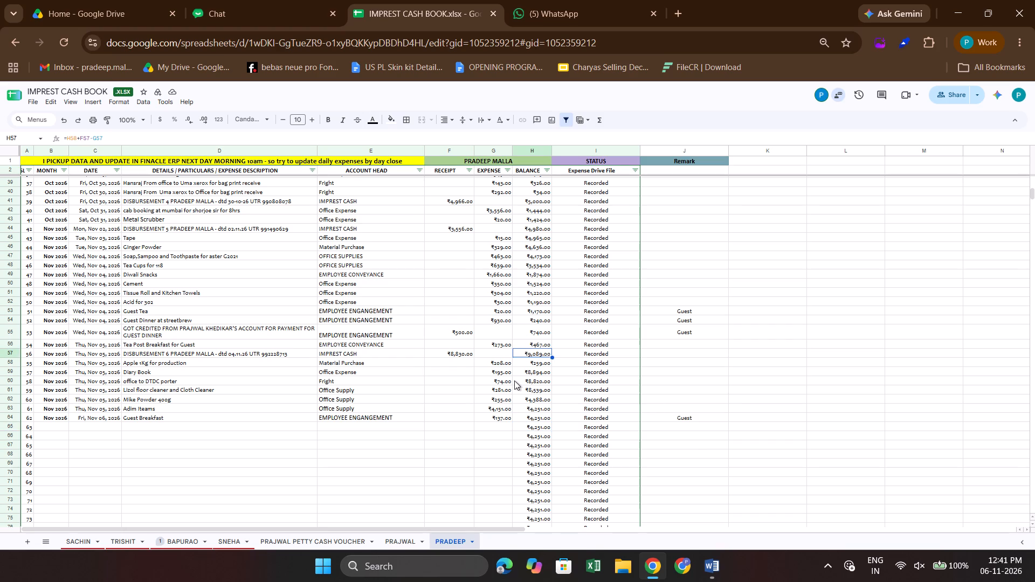
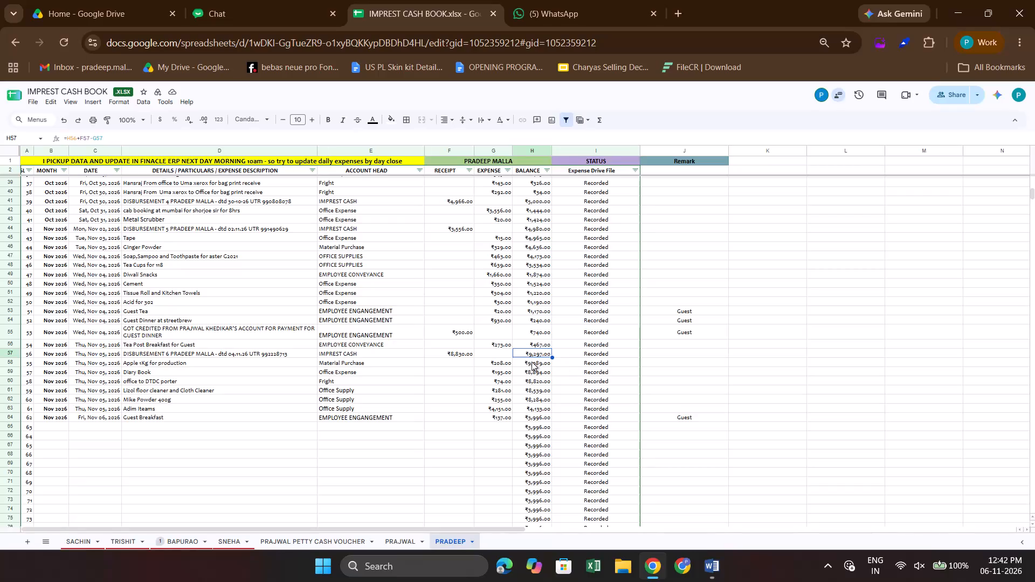
# Fill the balance formula from the DISBURSEMENT 6 row down through row 112 of the BALANCE column.
pyautogui.moveTo(552, 356); pyautogui.dragTo(560, 500)
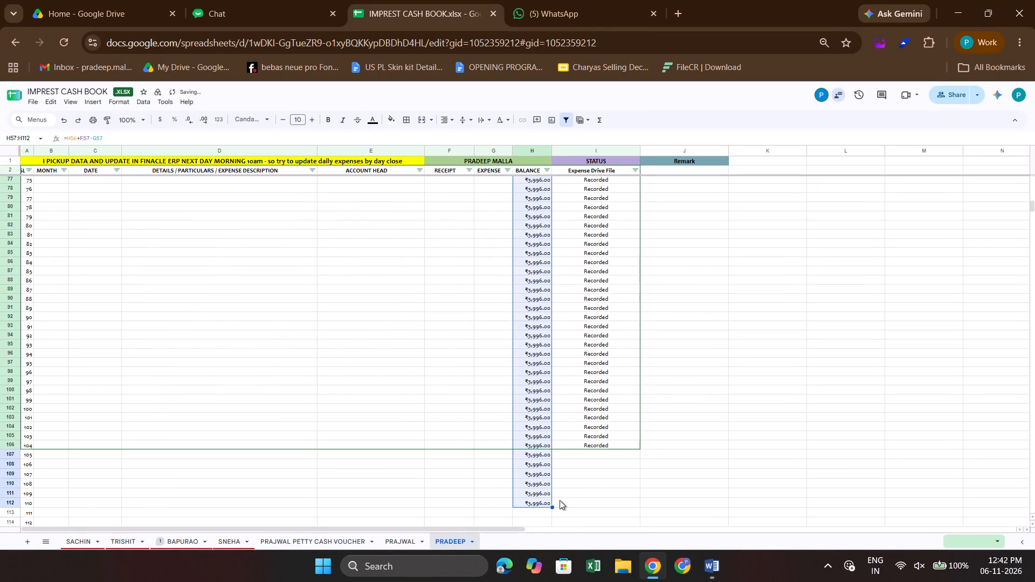
pyautogui.scroll(4, 659, 409)
pyautogui.click(743, 403)
pyautogui.scroll(-1, 743, 403)
pyautogui.scroll(-1, 650, 405)
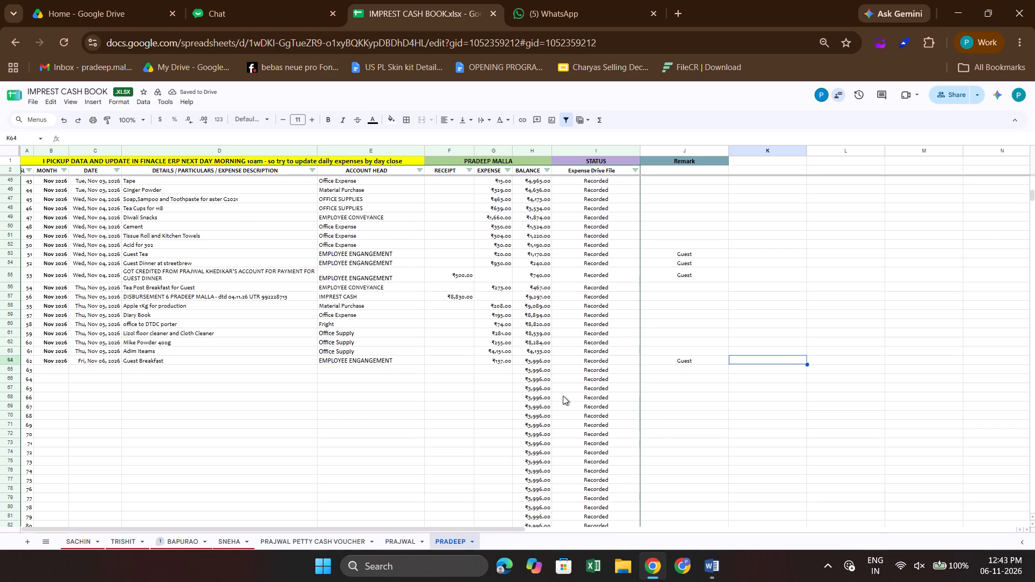
pyautogui.click(490, 371)
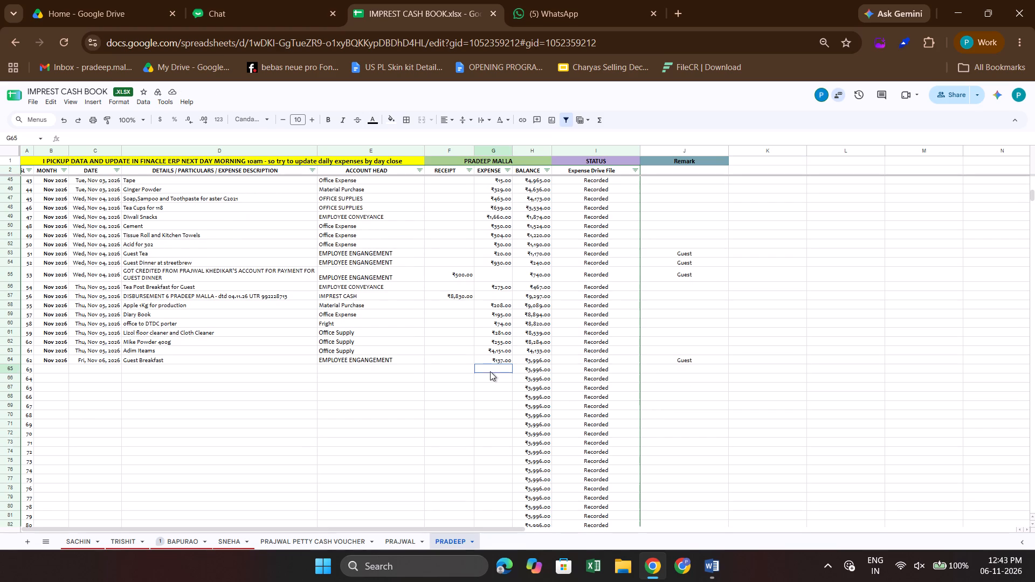
# Fill the serial number formula in column A from the Guest Tea row (row 53) down to row 141.
pyautogui.hscroll(2, 330, 378)
pyautogui.scroll(1, 330, 378)
pyautogui.scroll(1, 383, 354)
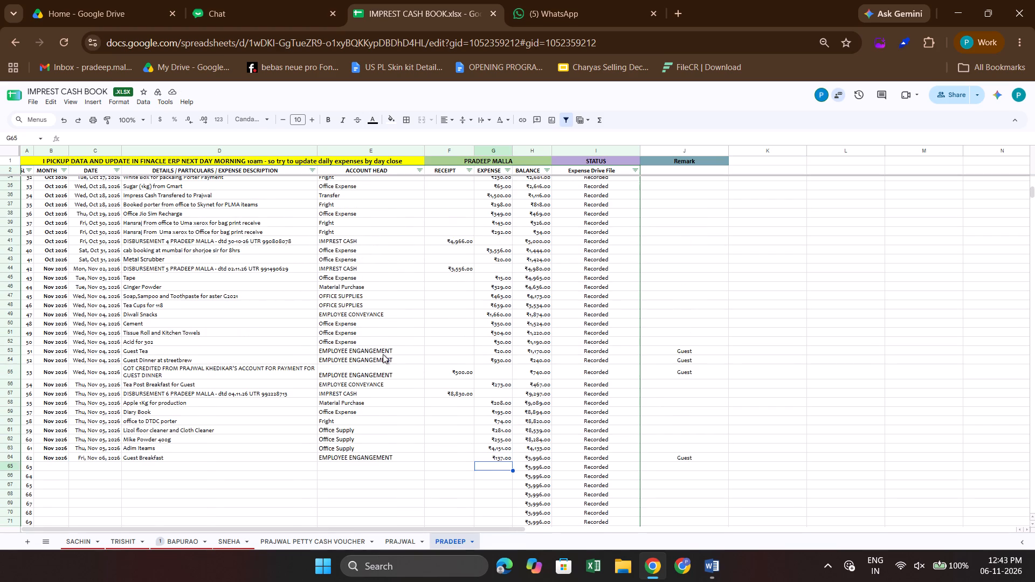
pyautogui.scroll(1, 383, 354)
pyautogui.scroll(1, 208, 392)
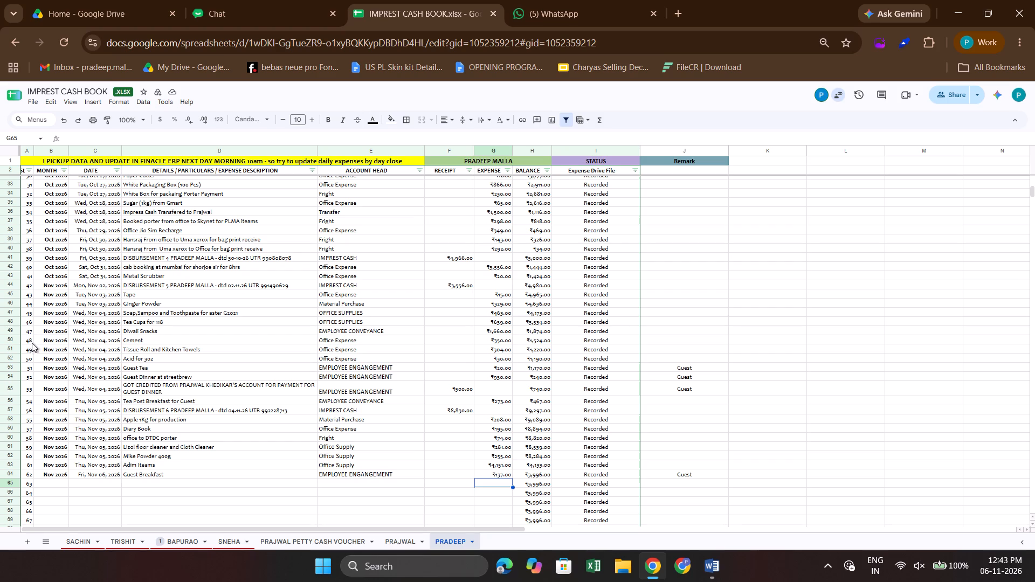
pyautogui.click(31, 390)
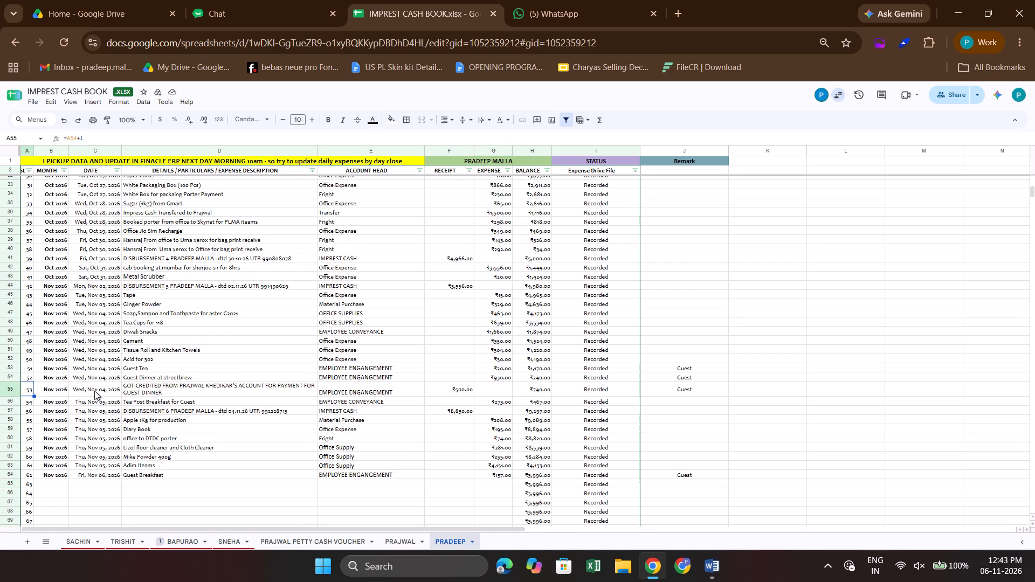
pyautogui.click(29, 377)
pyautogui.hotkey('shift', 'Down')
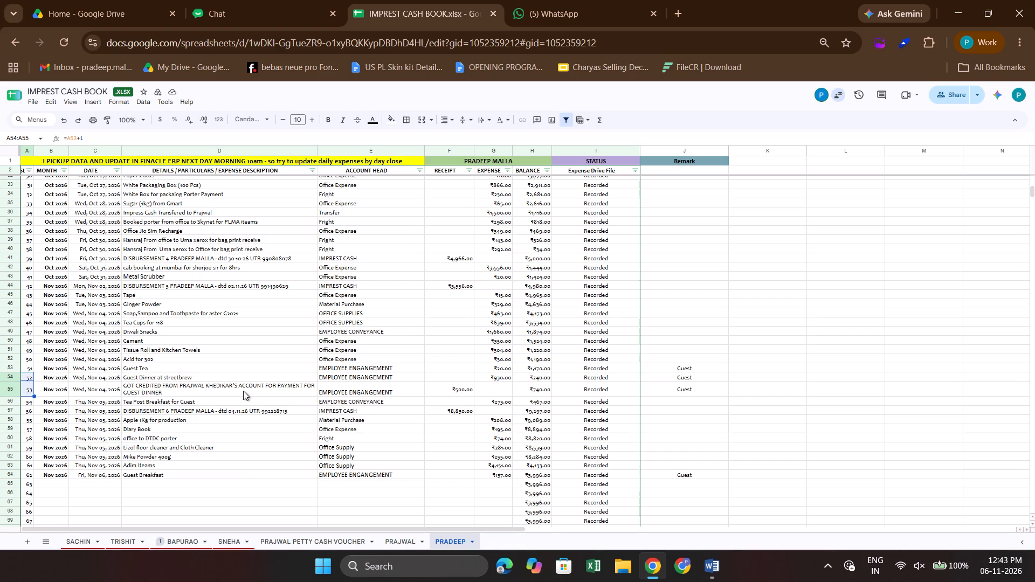
pyautogui.click(28, 367)
pyautogui.hotkey('shift', 'Down')
pyautogui.hotkey('shift', 'Down')
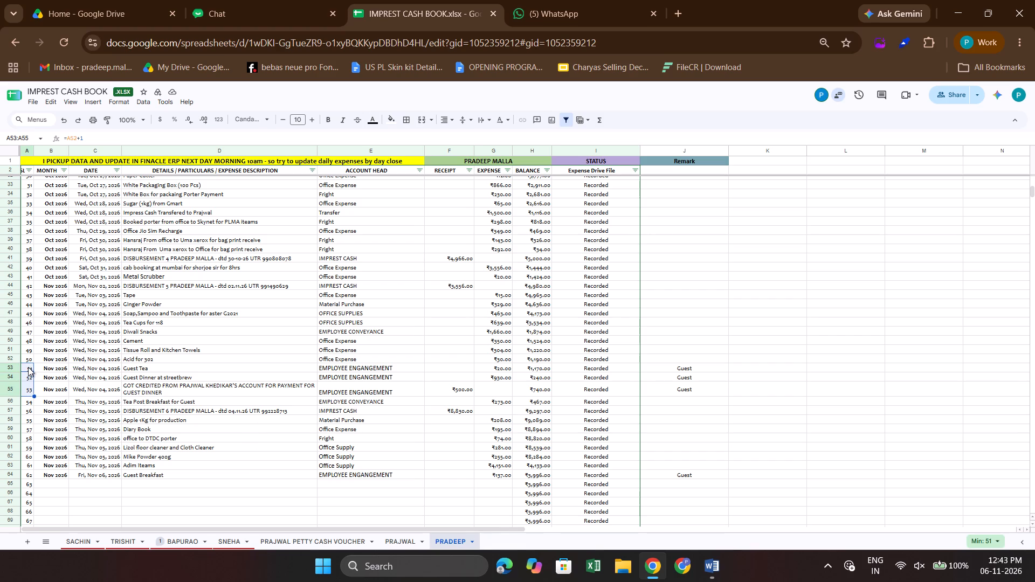
pyautogui.moveTo(33, 397); pyautogui.dragTo(48, 581)
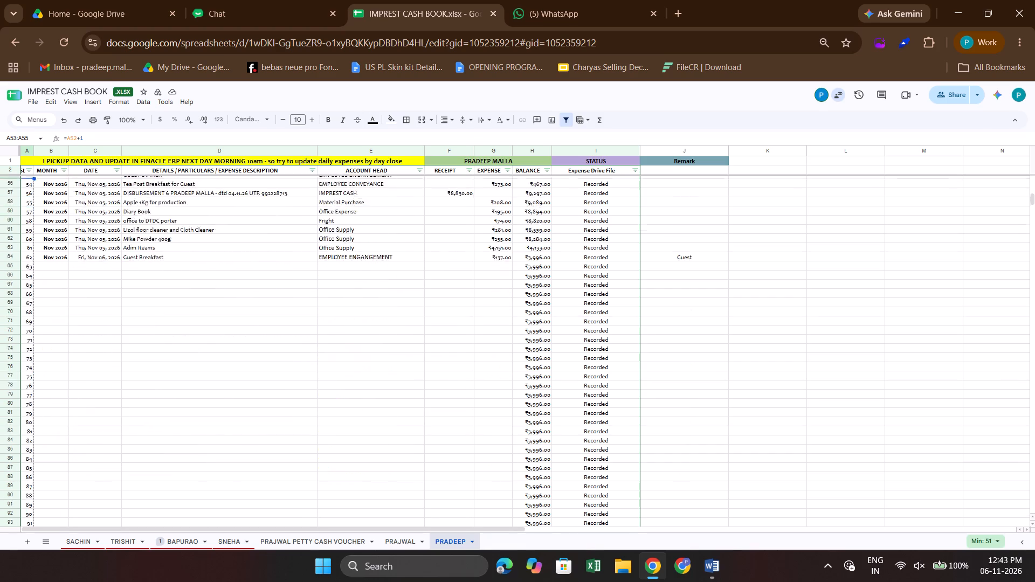
pyautogui.moveTo(48, 581); pyautogui.dragTo(25, 559)
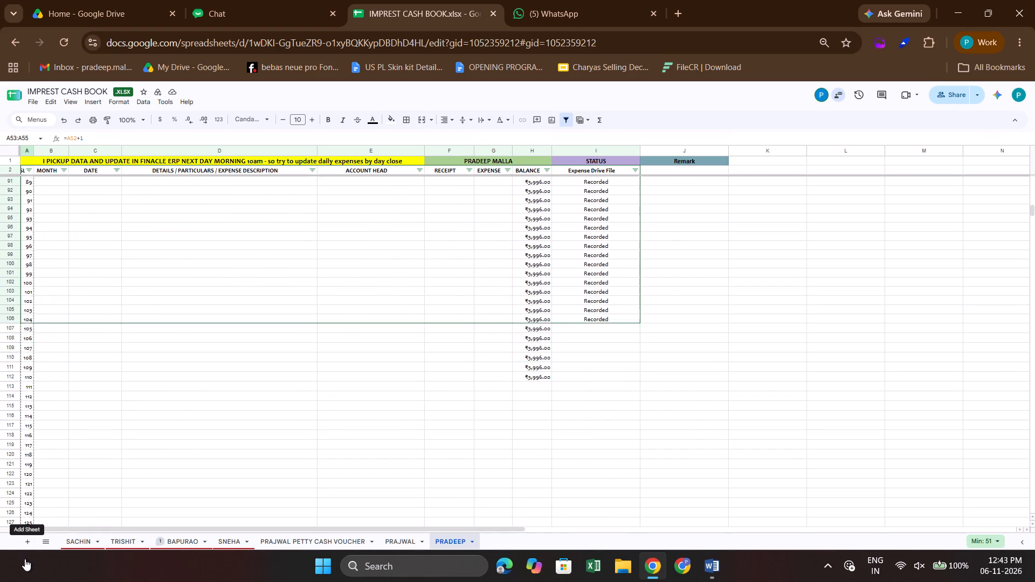
pyautogui.moveTo(25, 559); pyautogui.dragTo(38, 294)
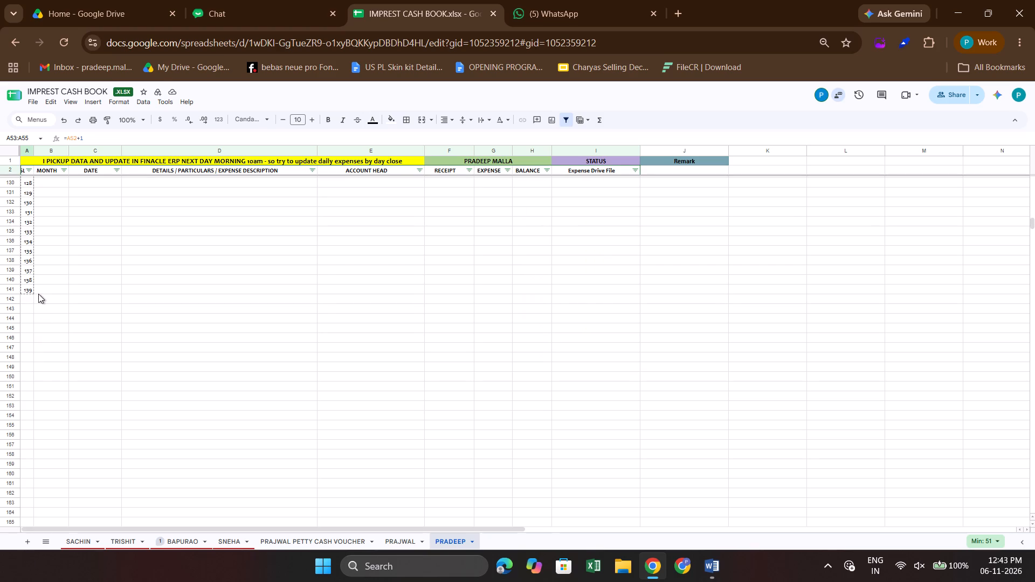
pyautogui.moveTo(38, 294); pyautogui.dragTo(39, 294)
pyautogui.scroll(6, 225, 345)
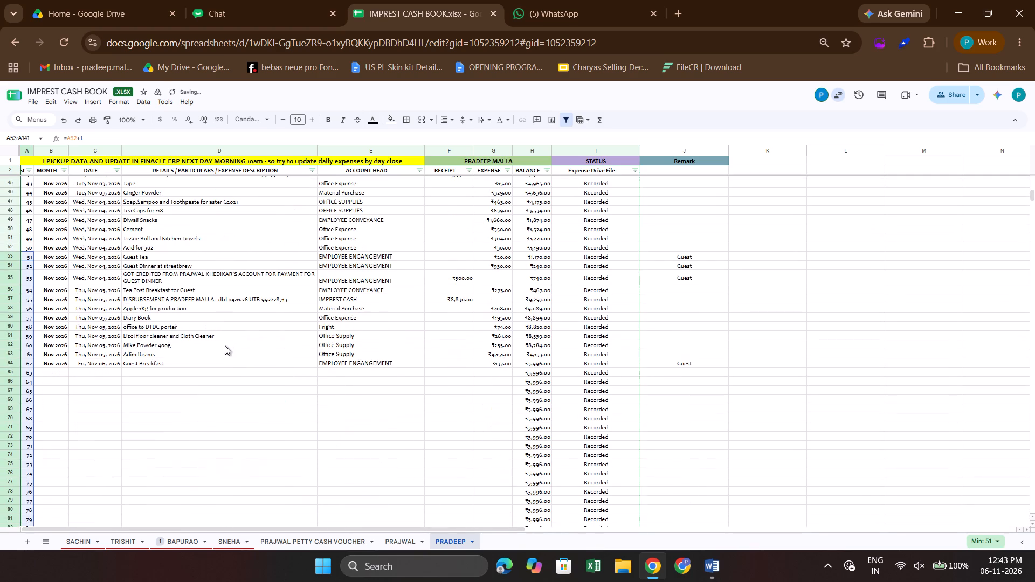
pyautogui.scroll(1, 225, 345)
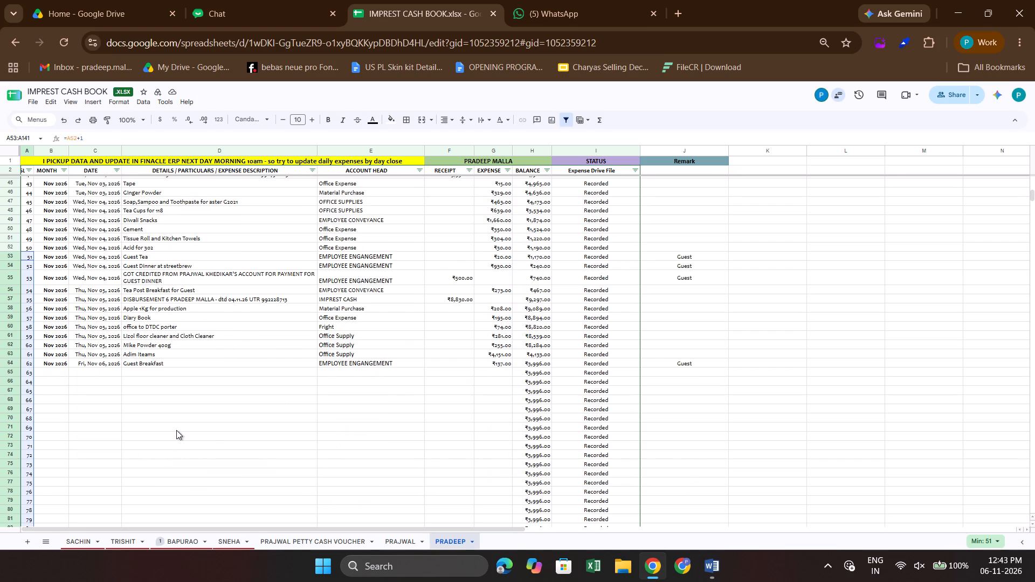
pyautogui.click(176, 430)
# Review the serial numbers, entries and balances across the October and November rows of the PRADEEP sheet.
pyautogui.scroll(1, 305, 391)
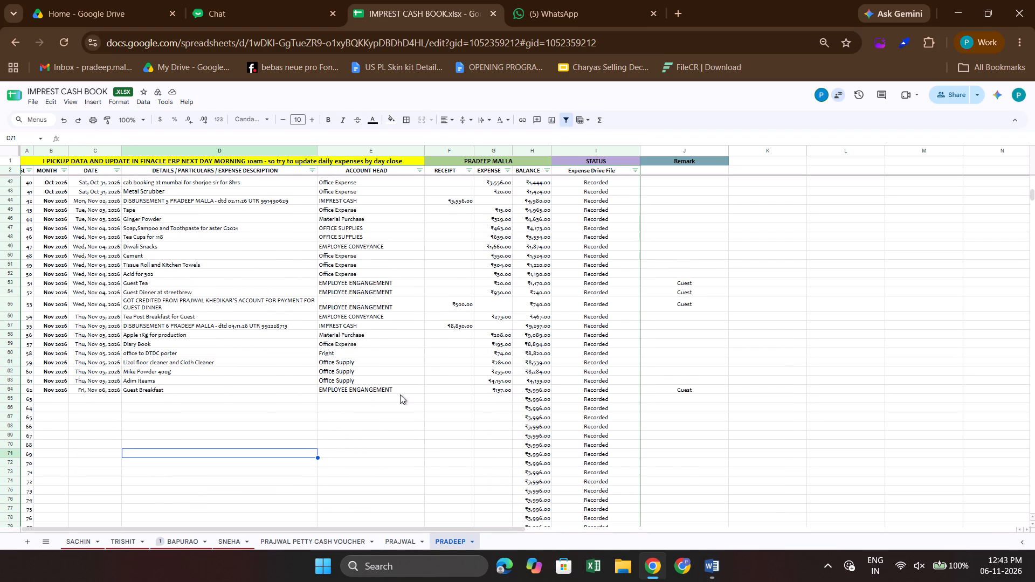
pyautogui.scroll(2, 400, 394)
pyautogui.scroll(1, 565, 336)
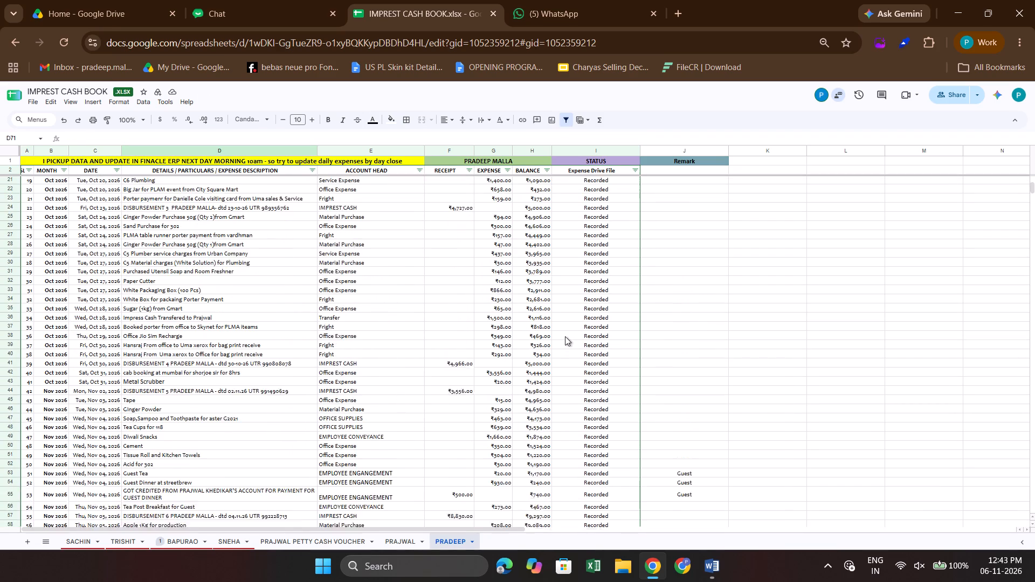
pyautogui.scroll(1, 565, 336)
pyautogui.scroll(-1, 565, 336)
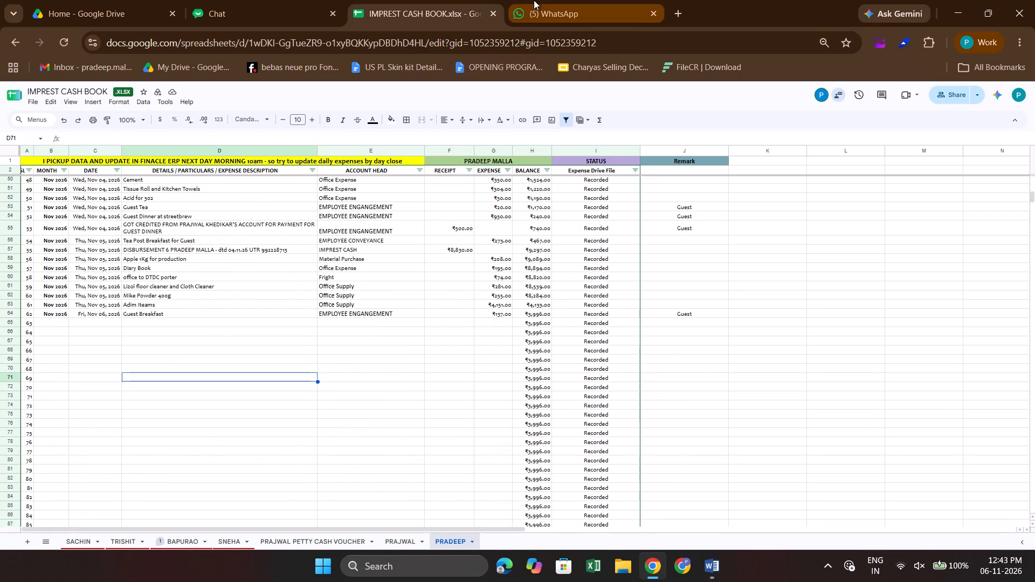
pyautogui.scroll(2, 248, 391)
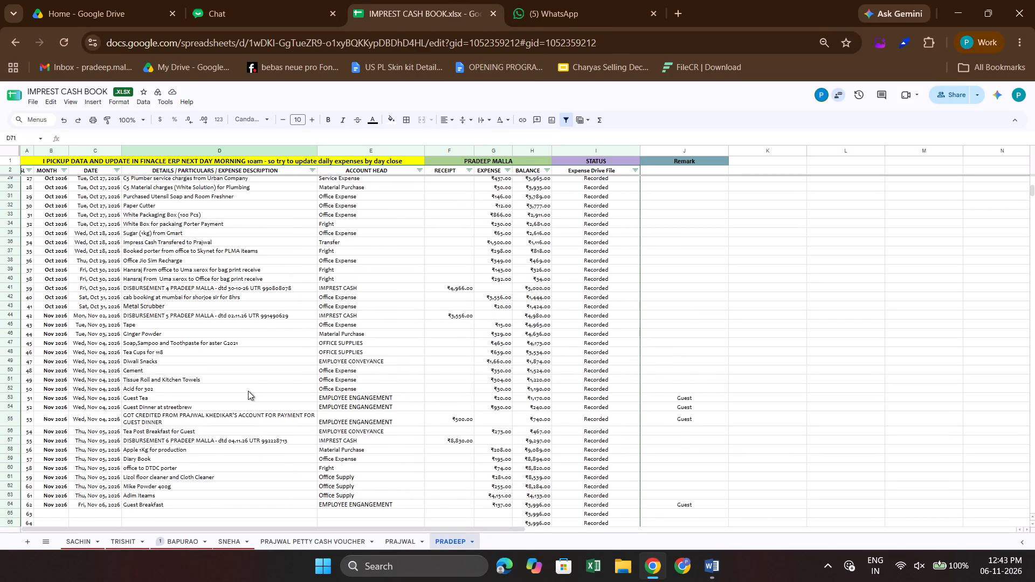
pyautogui.scroll(1, 248, 391)
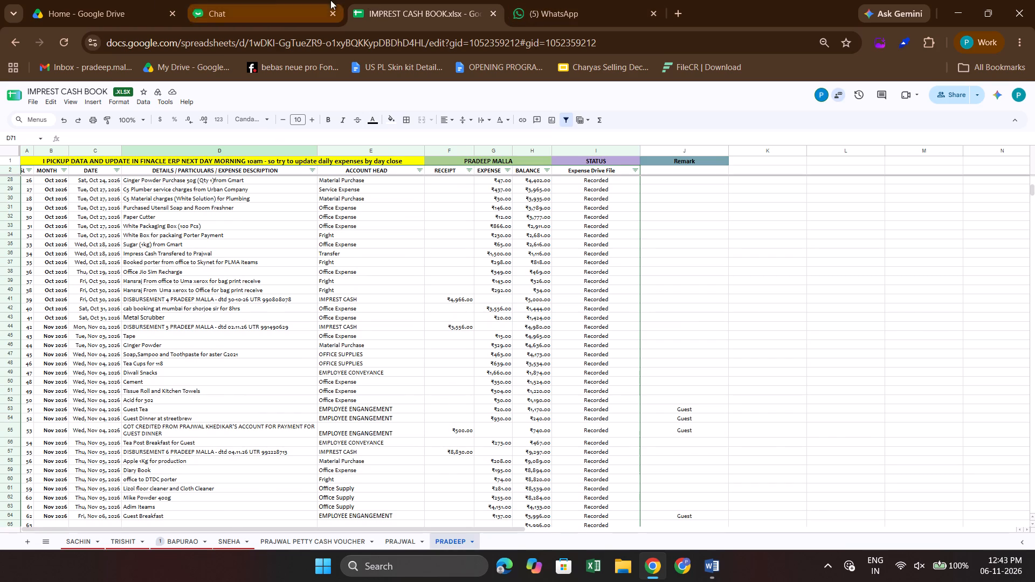
# Switch to Google Drive and open the RECEIPT & VOUCHER PRADEEP folder from the items shared with you.
pyautogui.click(149, 0)
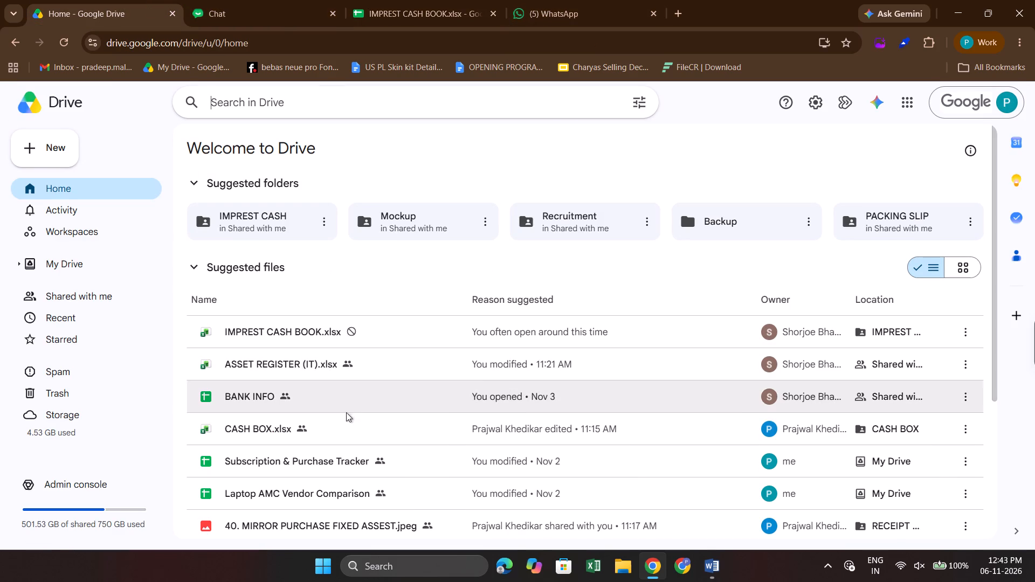
pyautogui.scroll(-1, 308, 468)
pyautogui.scroll(-1, 396, 425)
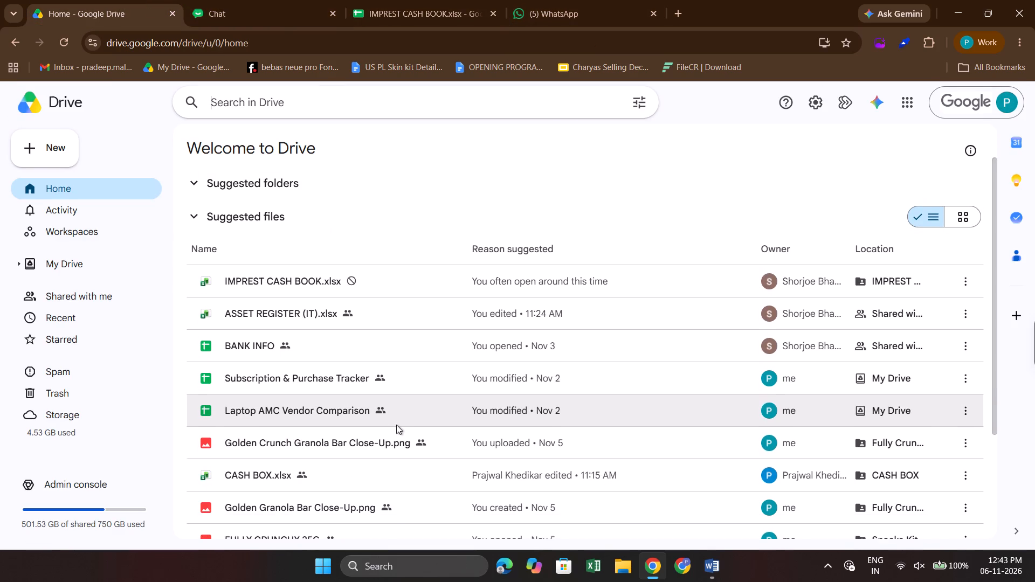
pyautogui.scroll(-1, 348, 436)
pyautogui.scroll(1, 350, 399)
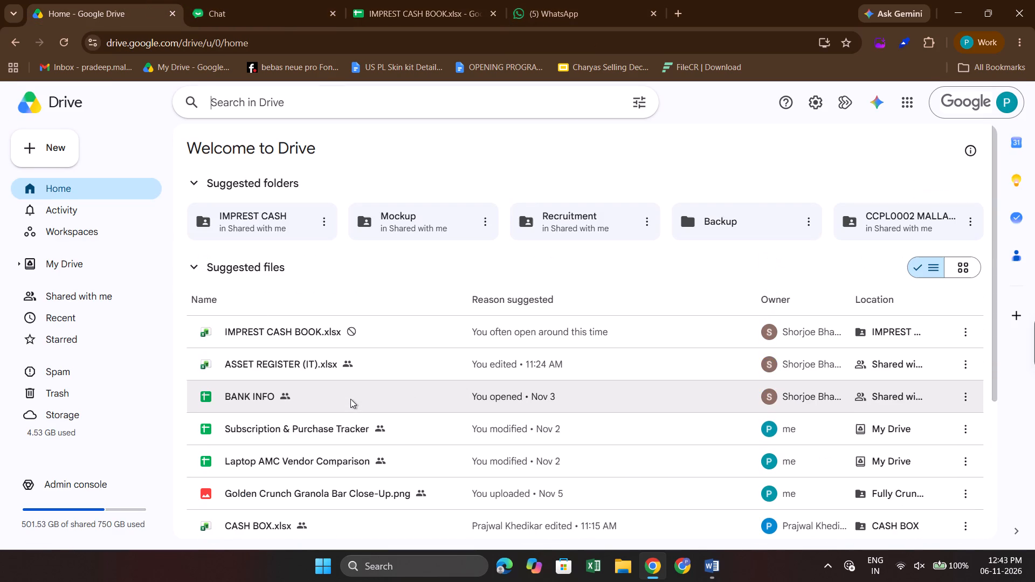
pyautogui.click(67, 298)
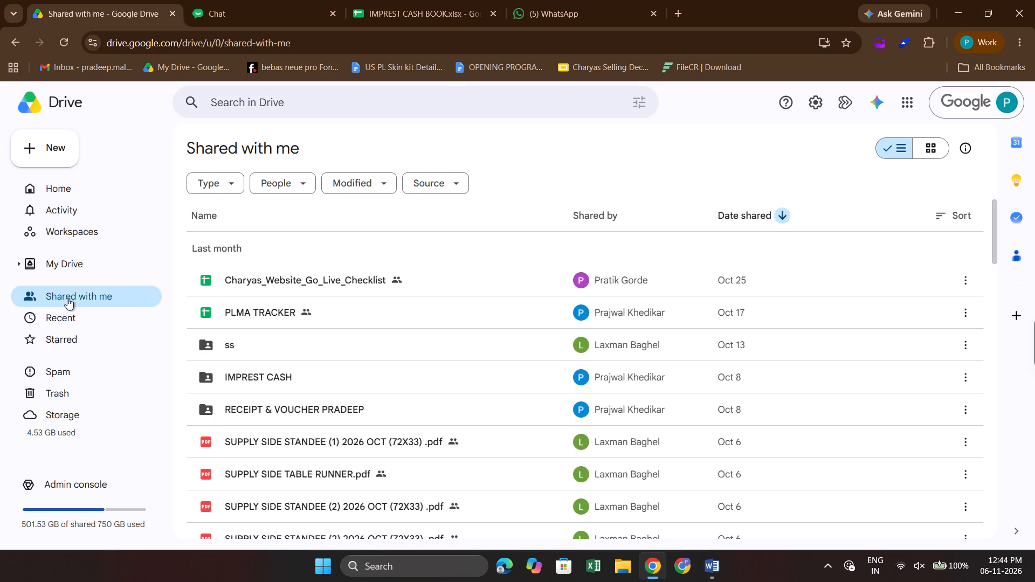
pyautogui.doubleClick(406, 407)
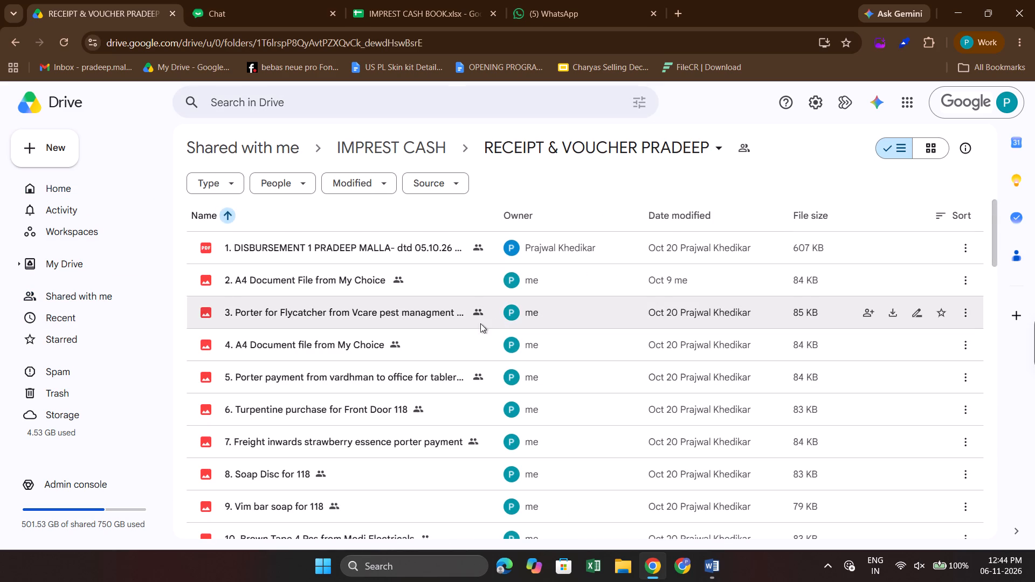
# Examine the numbered receipt files at the end of the RECEIPT & VOUCHER PRADEEP folder.
pyautogui.scroll(1, 449, 337)
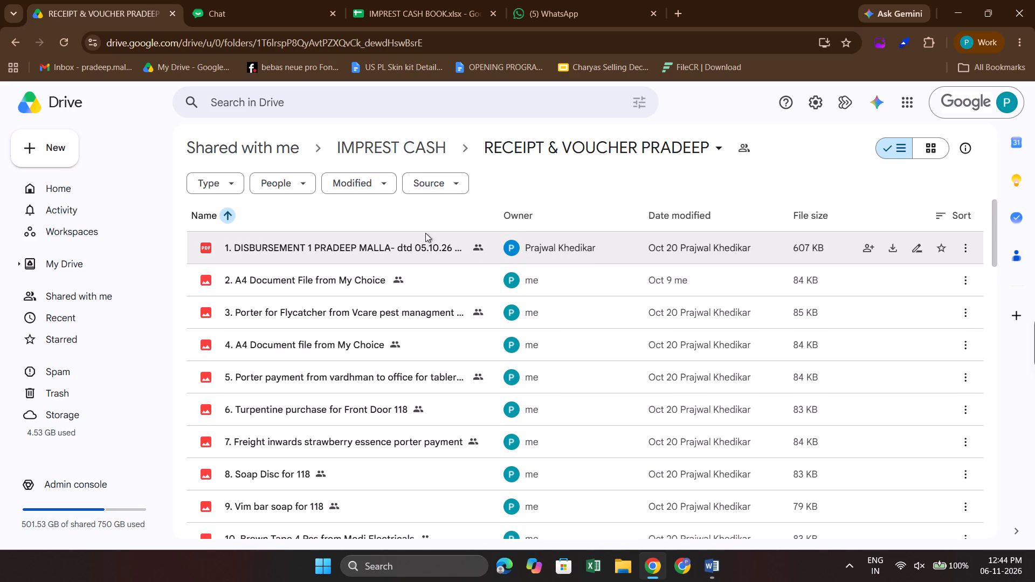
pyautogui.scroll(-19, 420, 363)
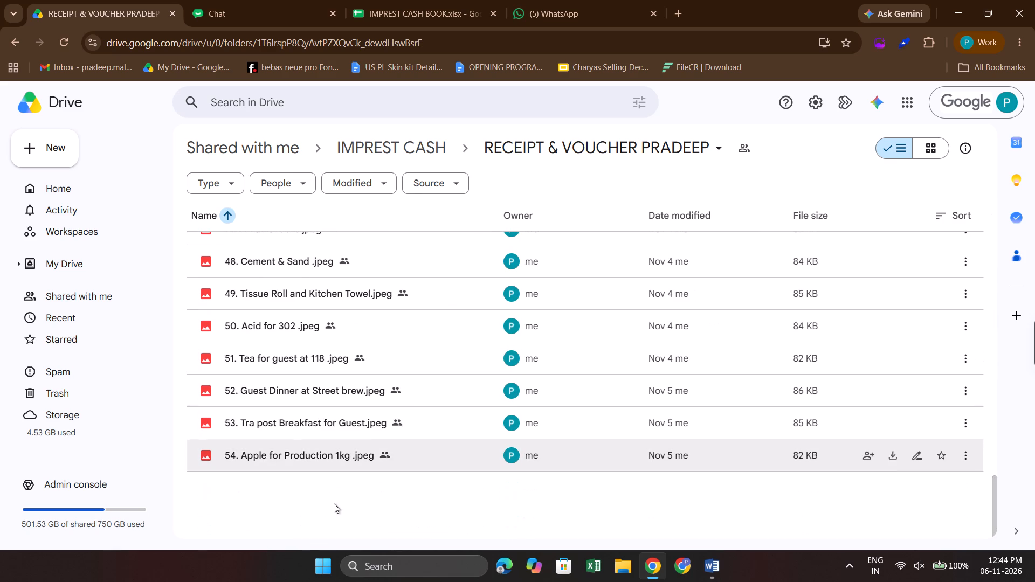
pyautogui.scroll(-6, 368, 437)
pyautogui.scroll(-4, 287, 488)
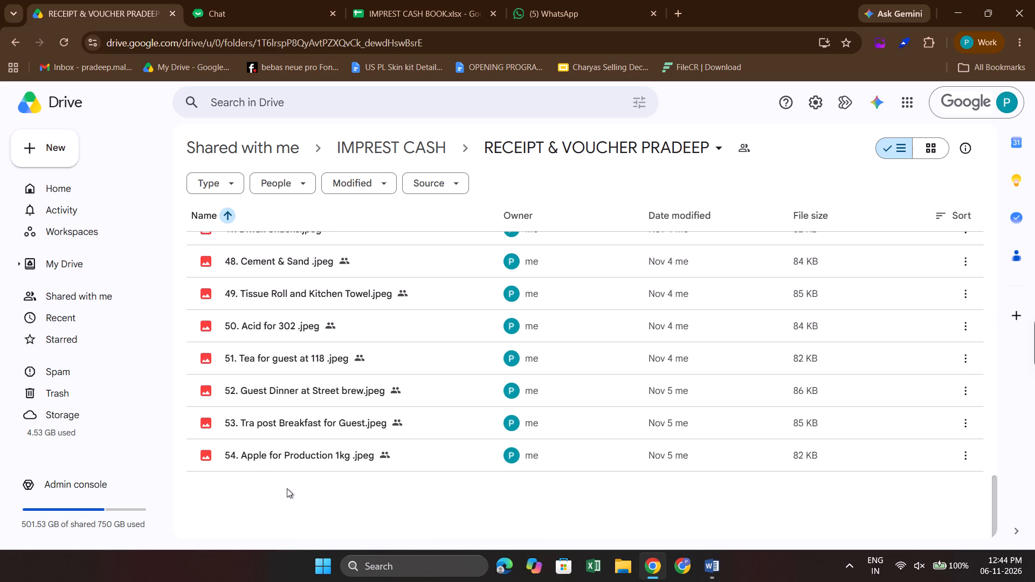
pyautogui.rightClick(239, 507)
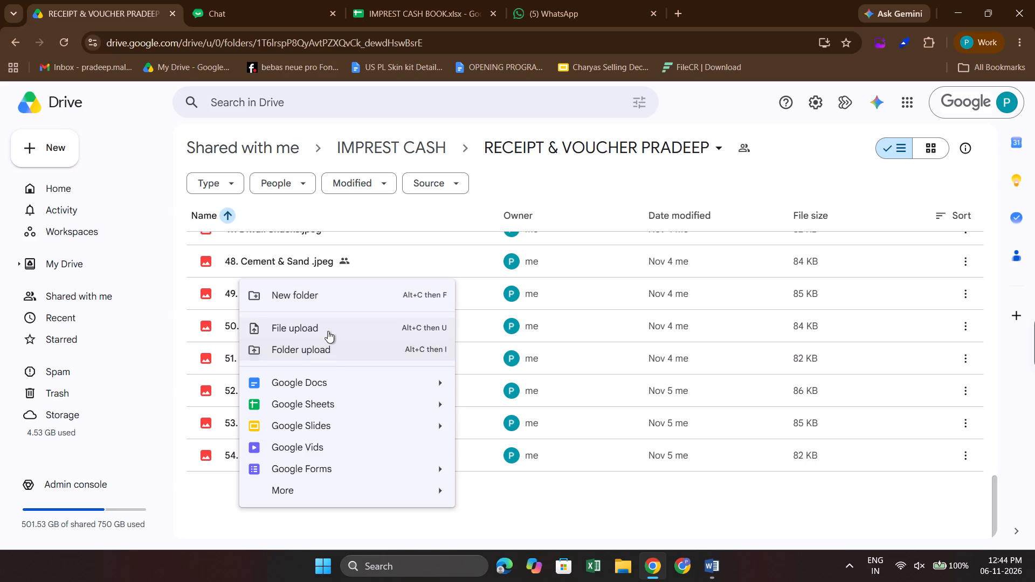
pyautogui.click(553, 528)
pyautogui.scroll(-2, 563, 511)
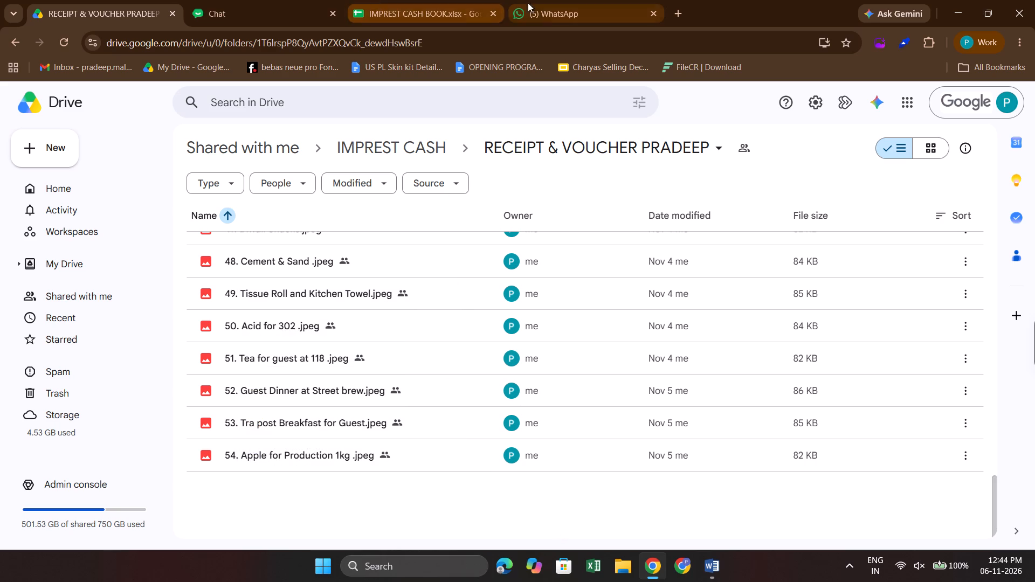
pyautogui.scroll(1, 375, 259)
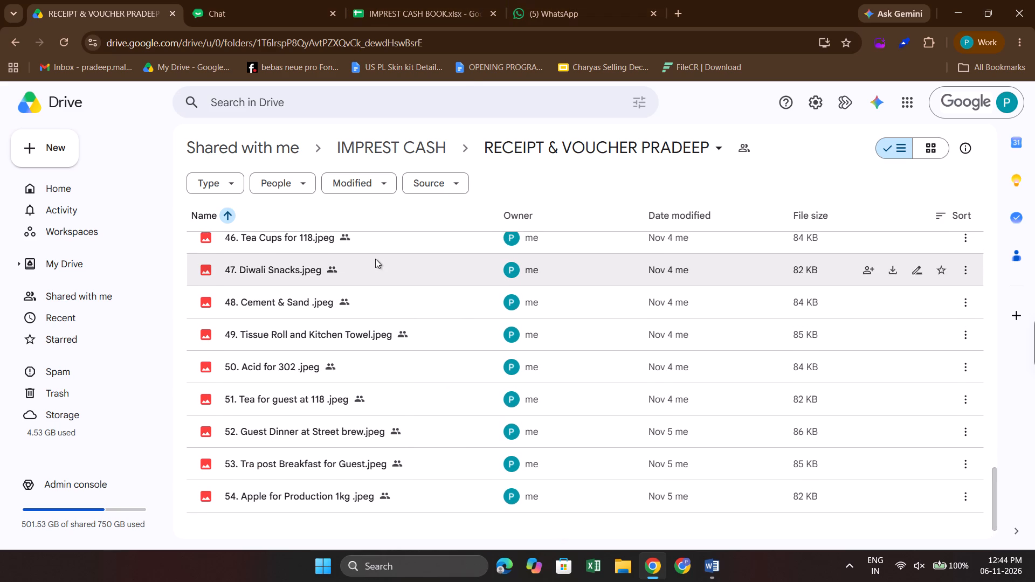
pyautogui.scroll(-1, 310, 376)
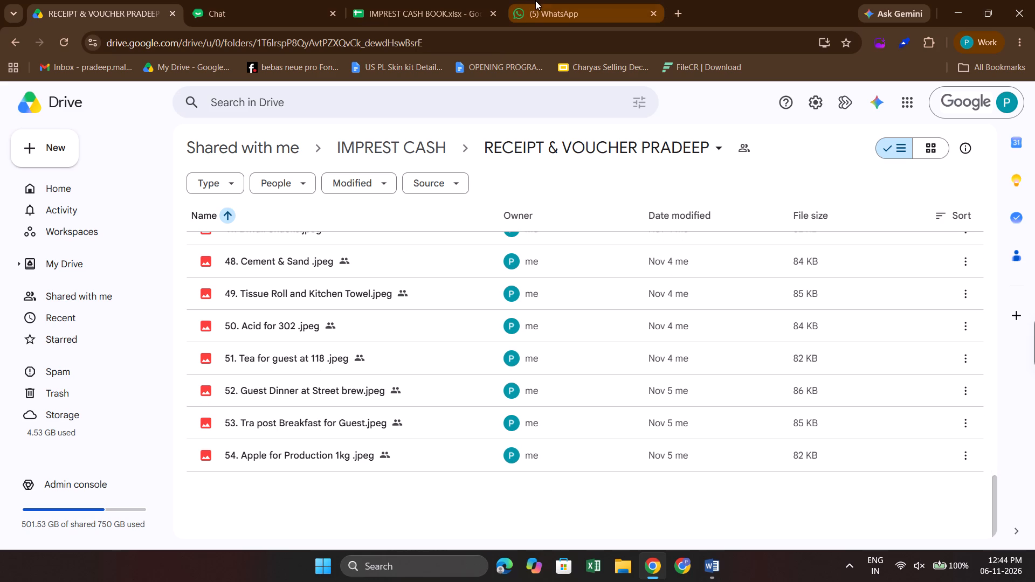
# Return to the IMPREST CASH BOOK sheet and check its November entries against the numbered receipt files.
pyautogui.click(441, 0)
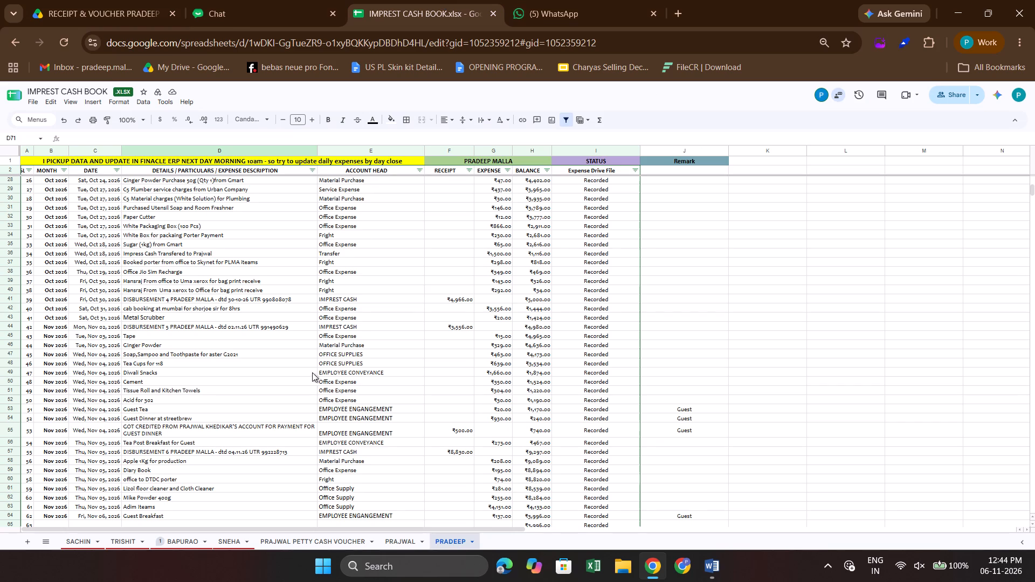
pyautogui.scroll(-5, 313, 379)
pyautogui.scroll(5, 398, 279)
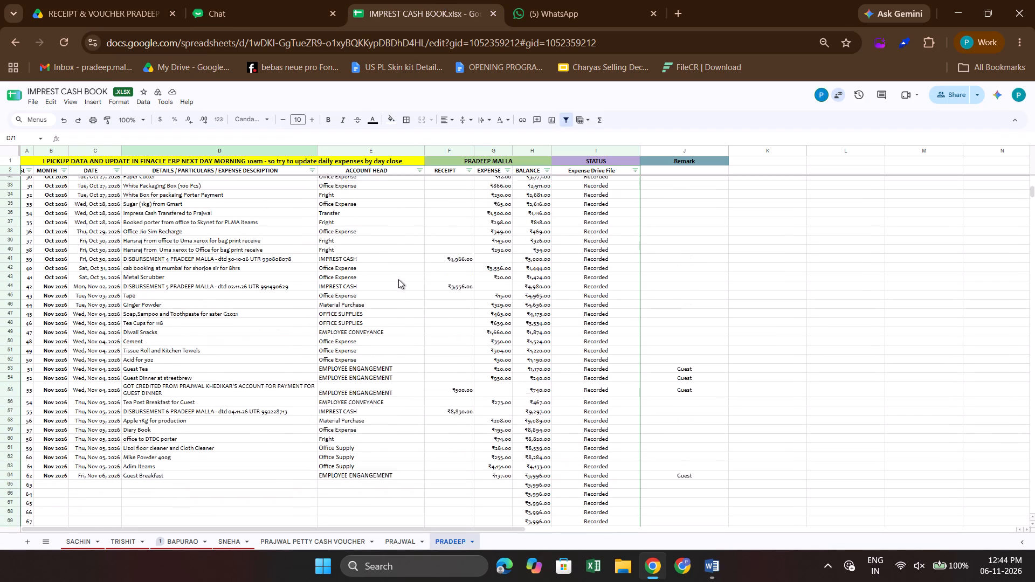
pyautogui.hscroll(2, 278, 338)
pyautogui.scroll(1, 278, 338)
pyautogui.scroll(-1, 238, 394)
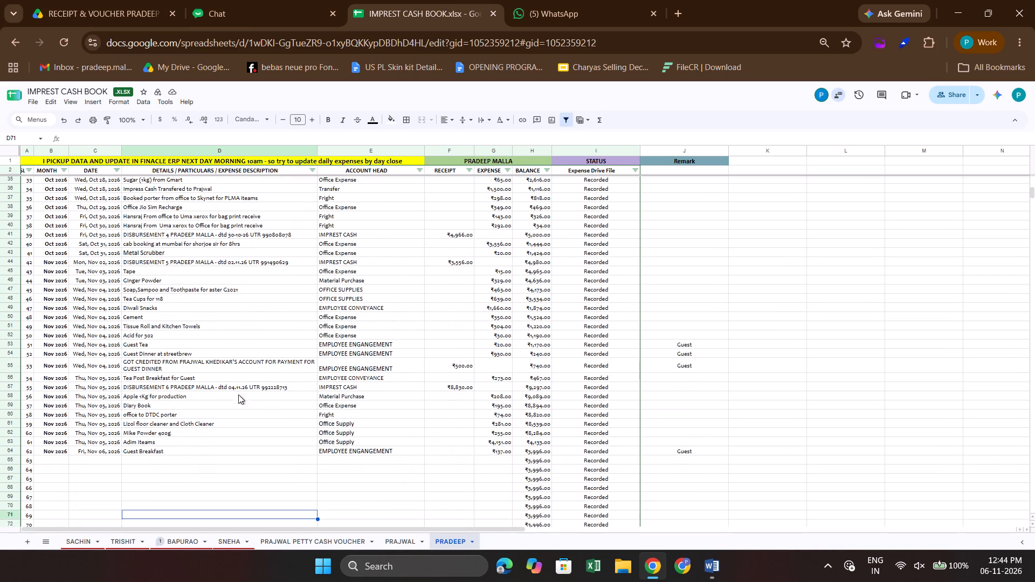
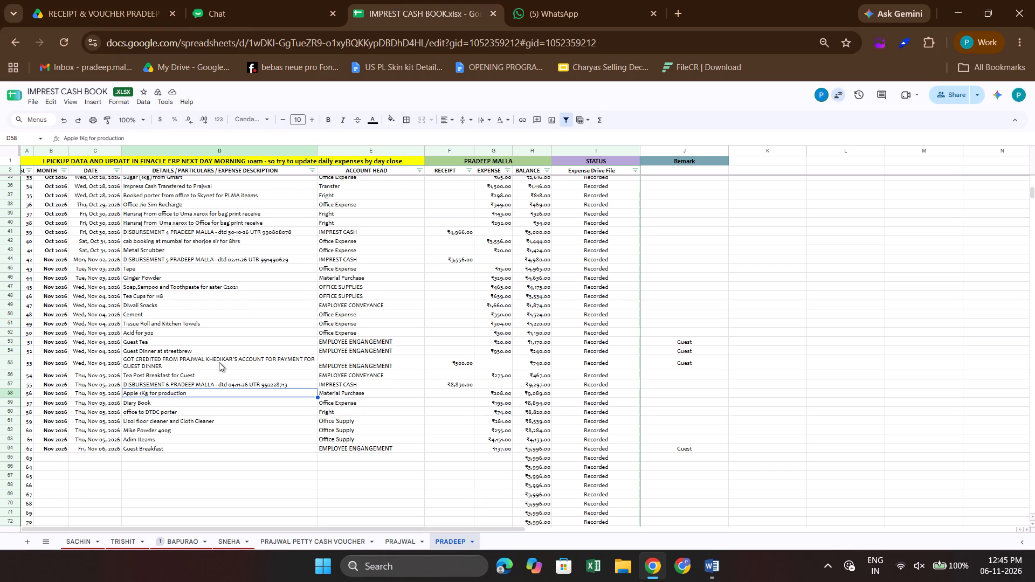
pyautogui.scroll(1, 219, 362)
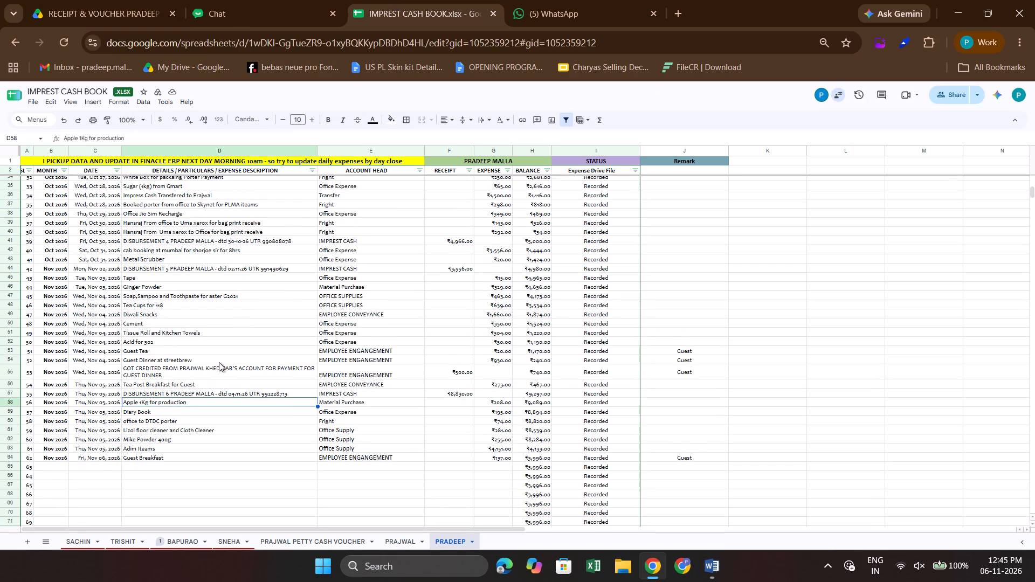
pyautogui.scroll(2, 219, 362)
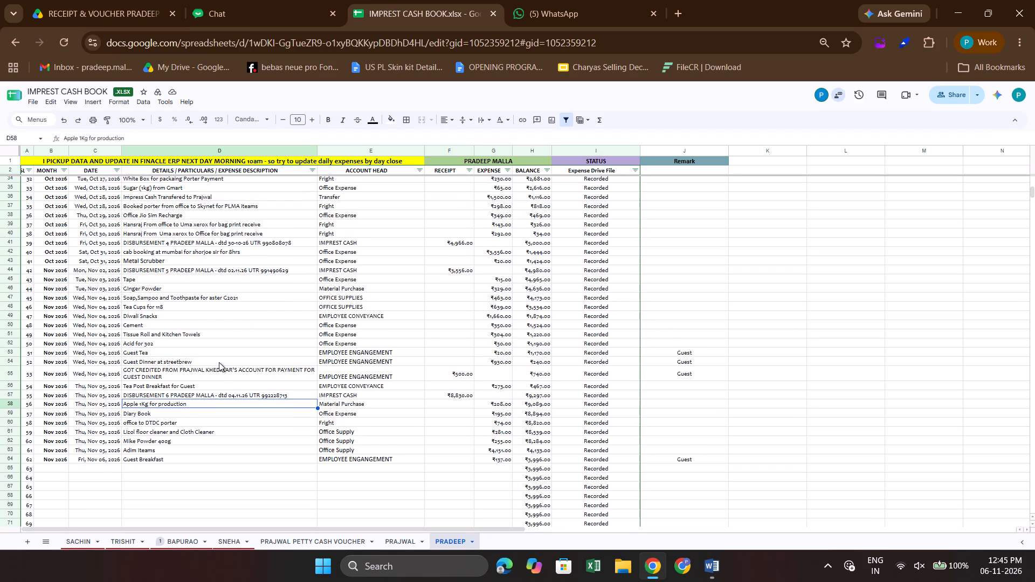
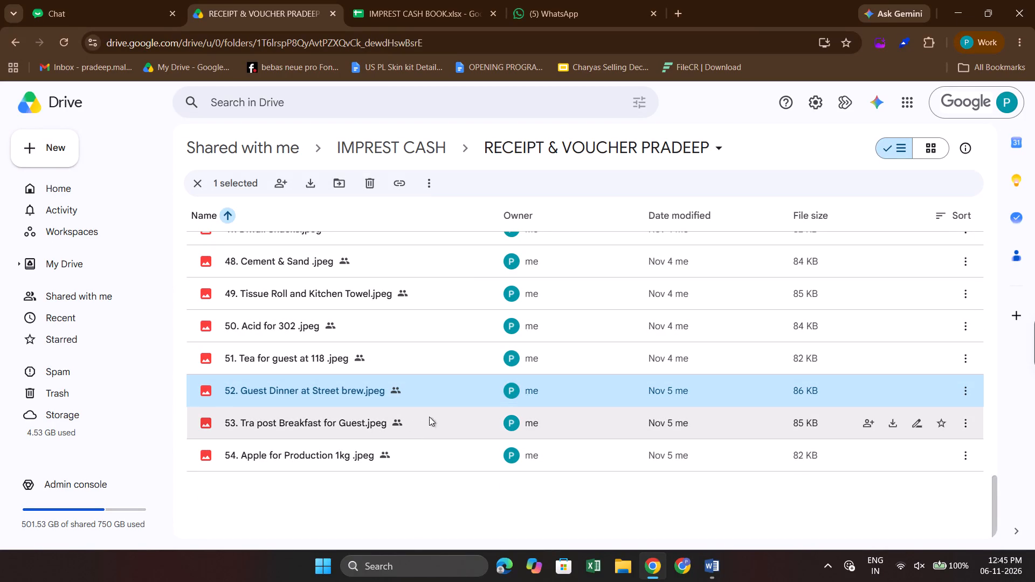
# Check the number of the "Tra post Breakfast for Guest" receipt file against the PRADEEP cash book entries, and return to the receipts folder.
pyautogui.click(435, 414)
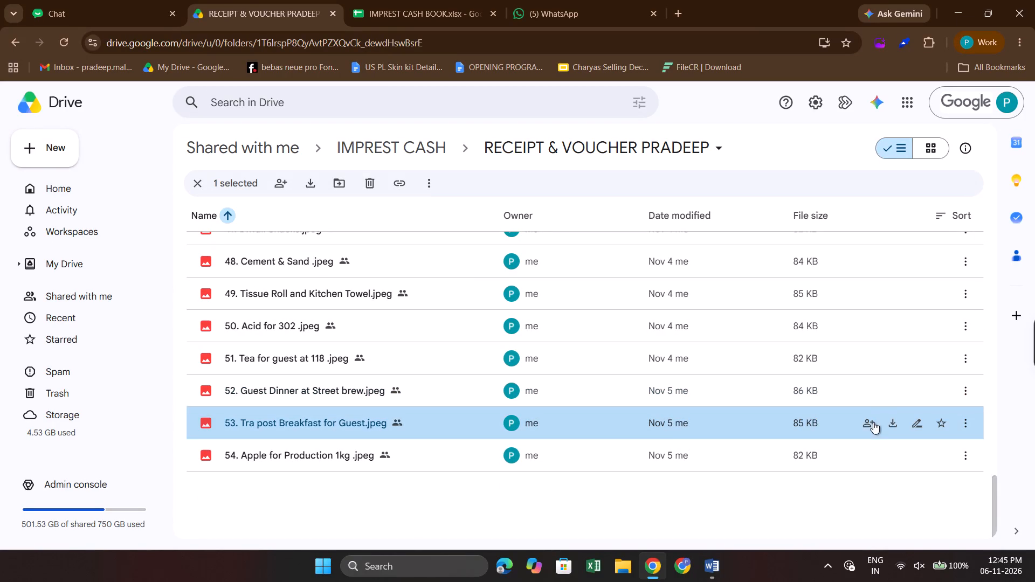
pyautogui.click(377, 0)
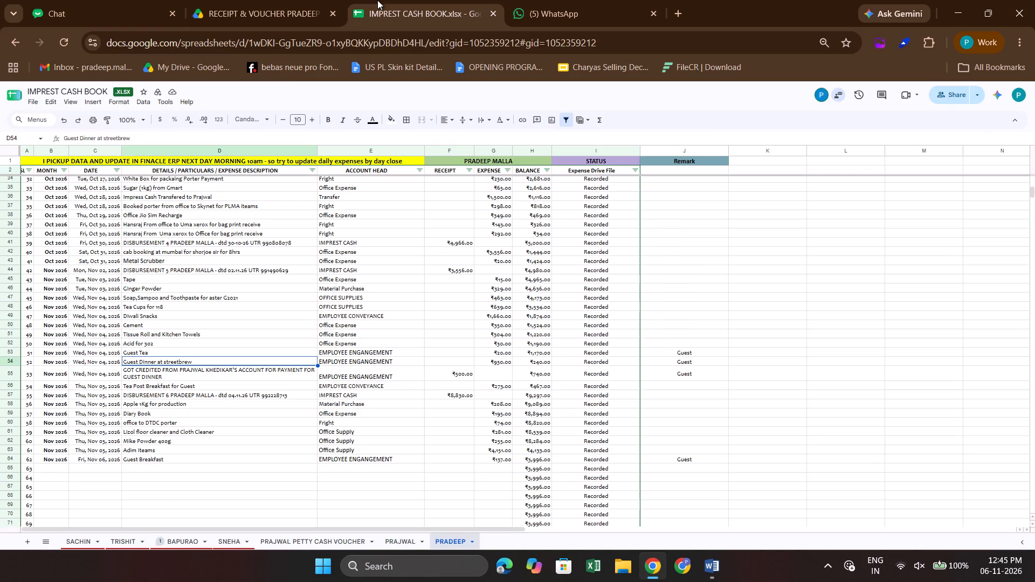
pyautogui.click(254, 0)
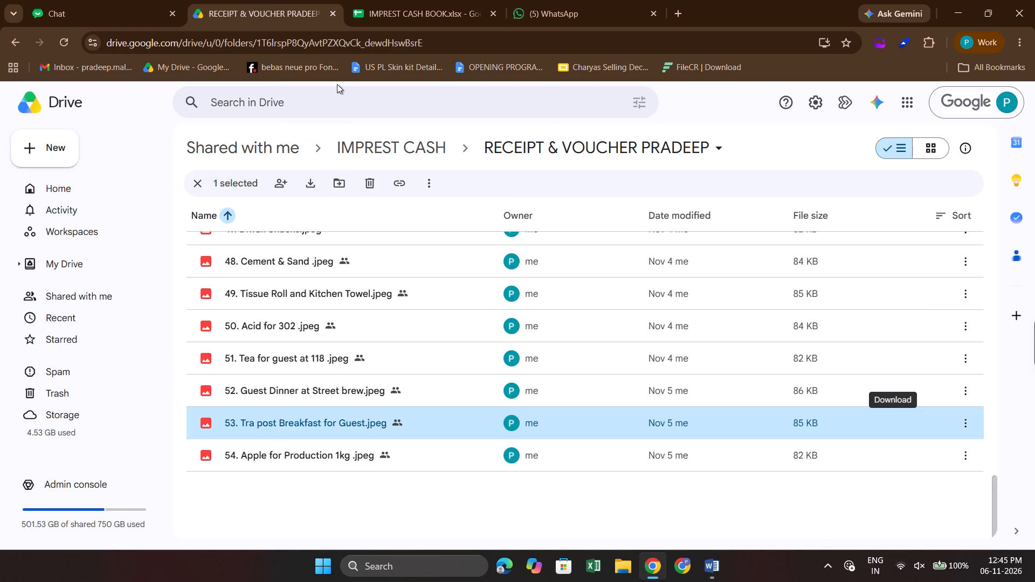
# Check the sheet's November entries, and rename the receipt file 53. Tra post Breakfast for Guest.jpeg as 54. Tea post Breakfast for Guest.jpeg.
pyautogui.click(412, 0)
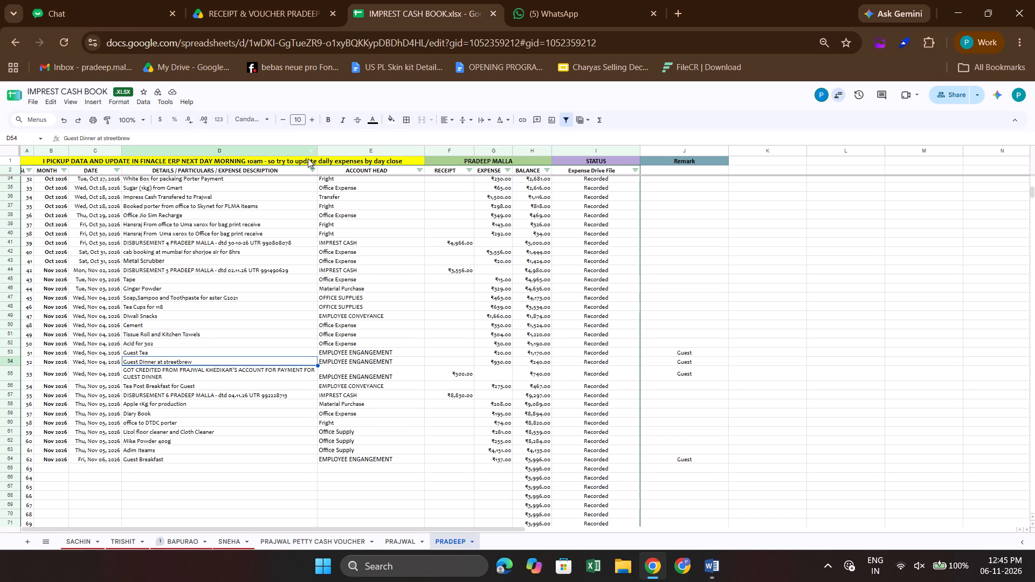
pyautogui.click(273, 0)
pyautogui.click(403, 0)
pyautogui.click(302, 0)
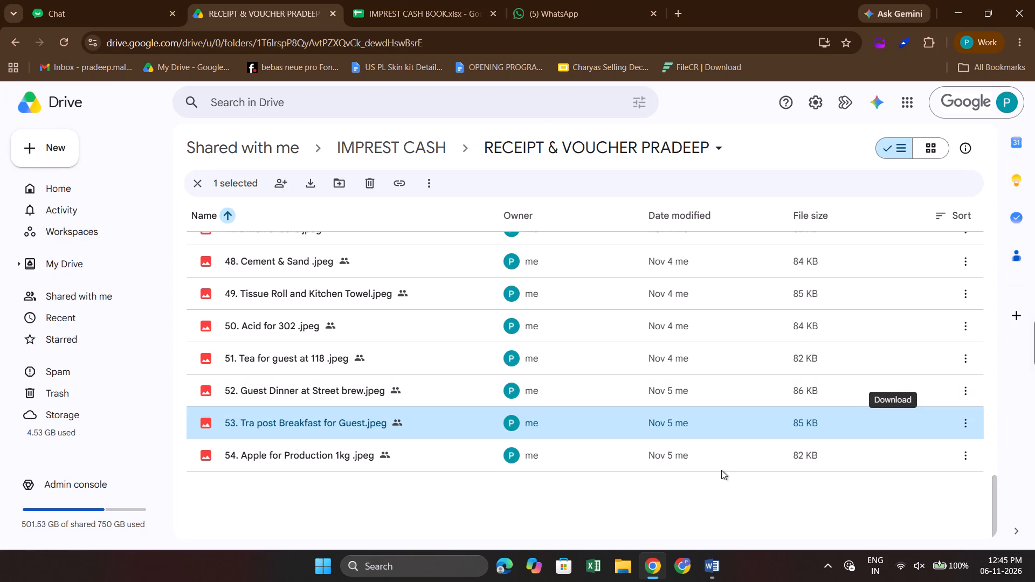
pyautogui.click(914, 424)
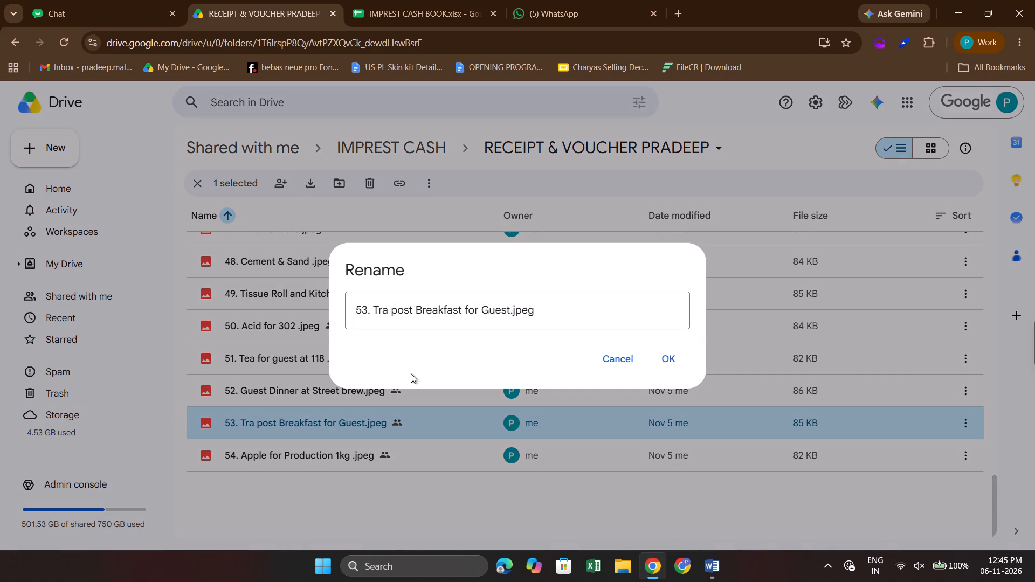
pyautogui.click(383, 308)
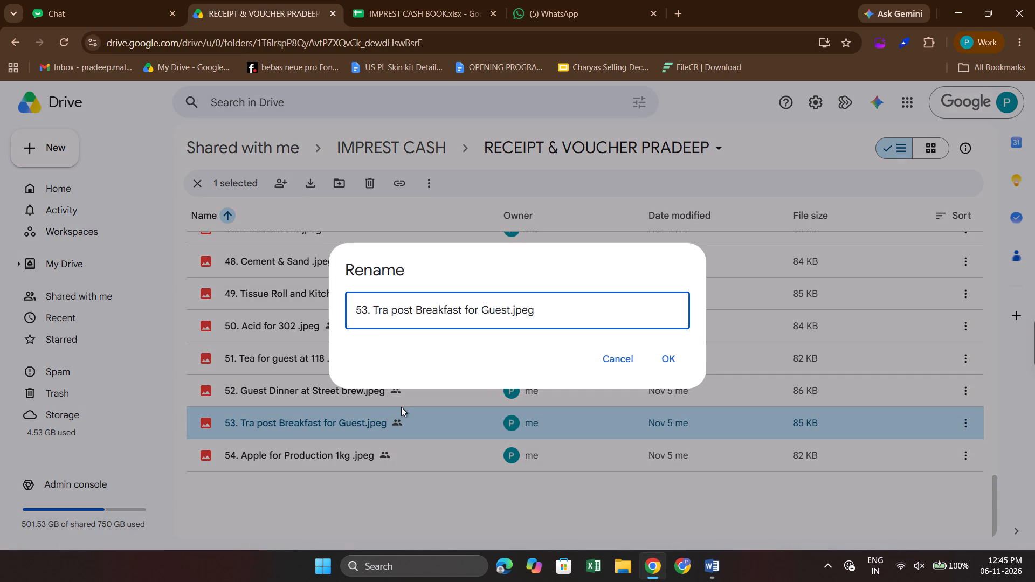
pyautogui.press('BackSpace')
pyautogui.press('e')
pyautogui.press('Right')
pyautogui.press('Right')
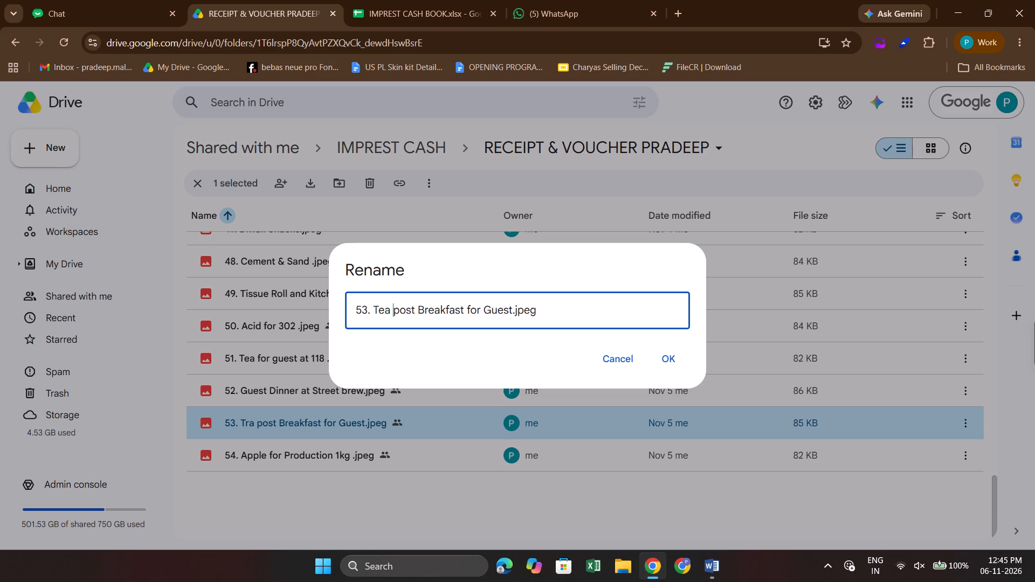
pyautogui.press('Right')
pyautogui.press('Right')
pyautogui.click(366, 310)
pyautogui.press('BackSpace')
pyautogui.press('4')
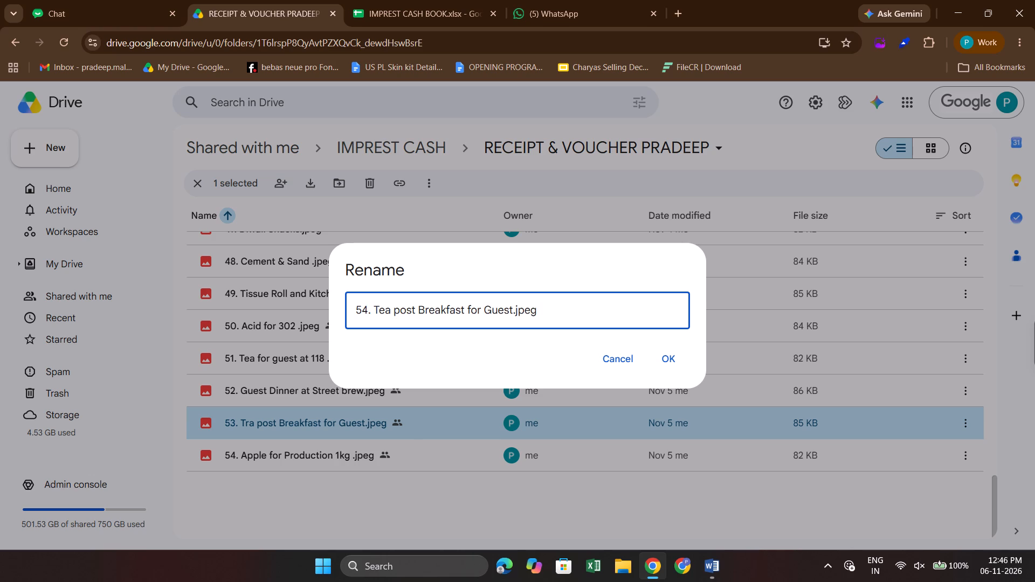
pyautogui.press('Return')
# Reopen the name of the Tea post Breakfast receipt and check its number against the PRADEEP sheet's guest dinner credit and breakfast rows.
pyautogui.scroll(-2, 458, 434)
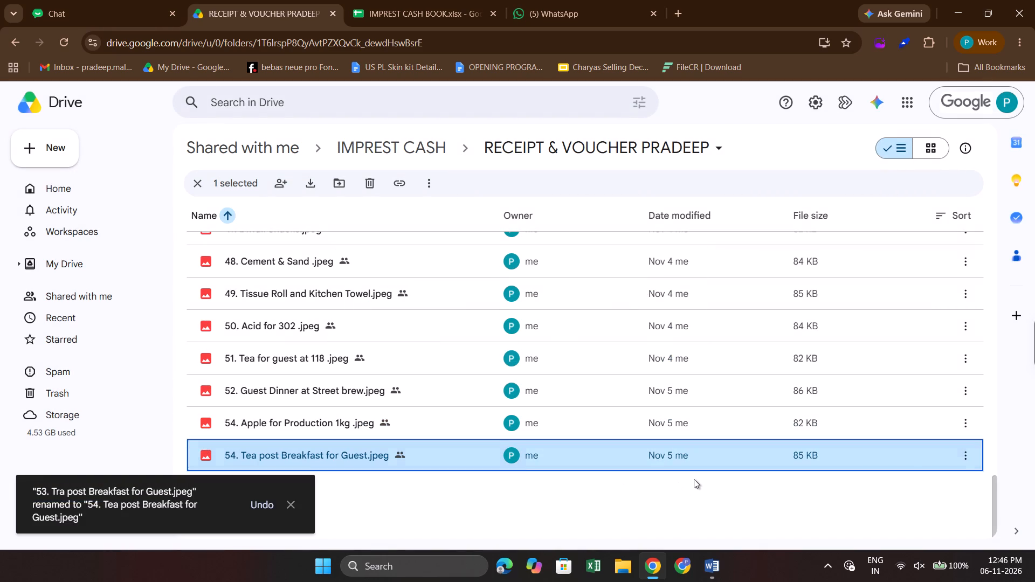
pyautogui.click(913, 458)
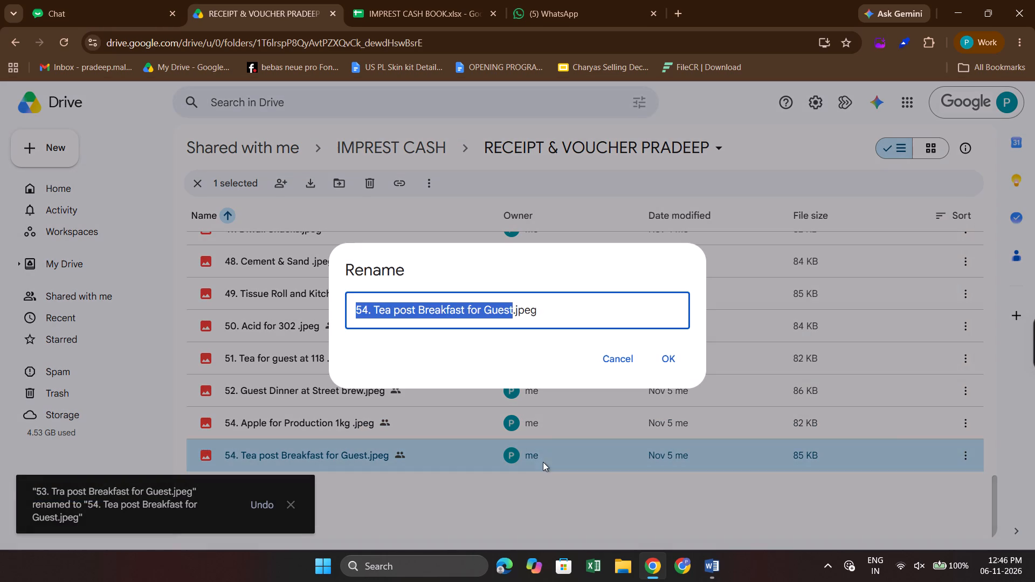
pyautogui.click(368, 307)
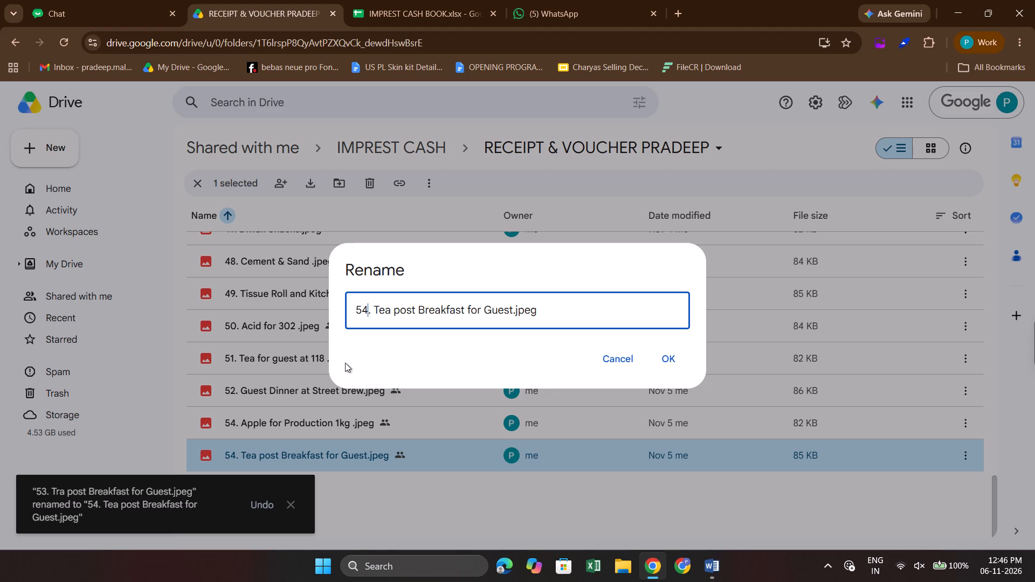
pyautogui.click(436, 0)
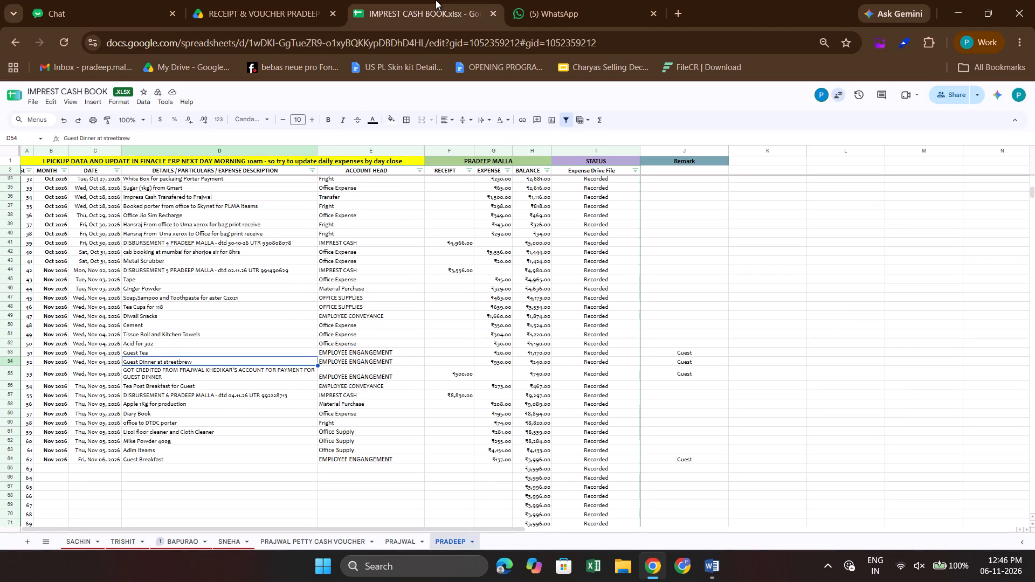
pyautogui.press('Down')
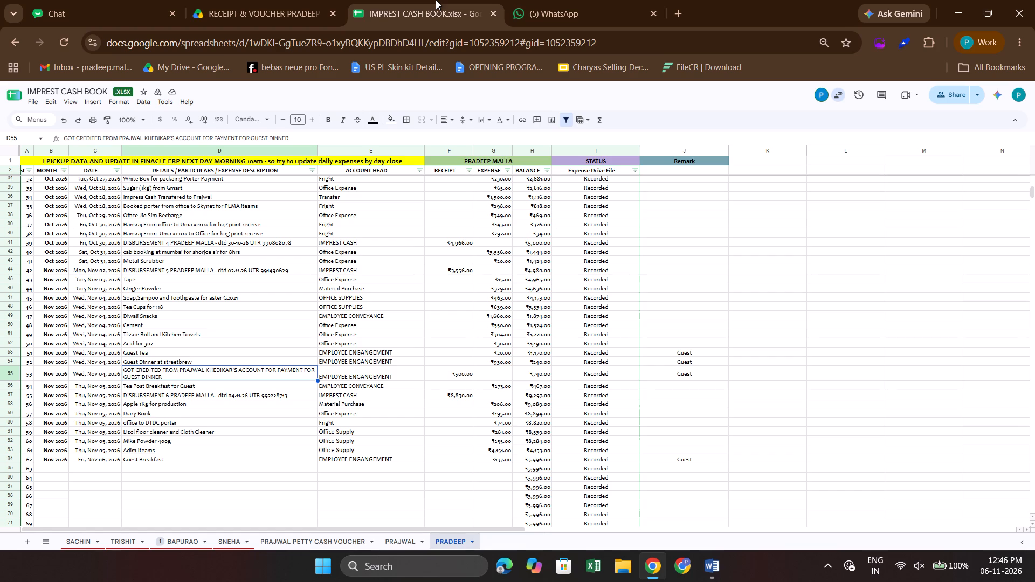
pyautogui.press('Down')
pyautogui.click(276, 0)
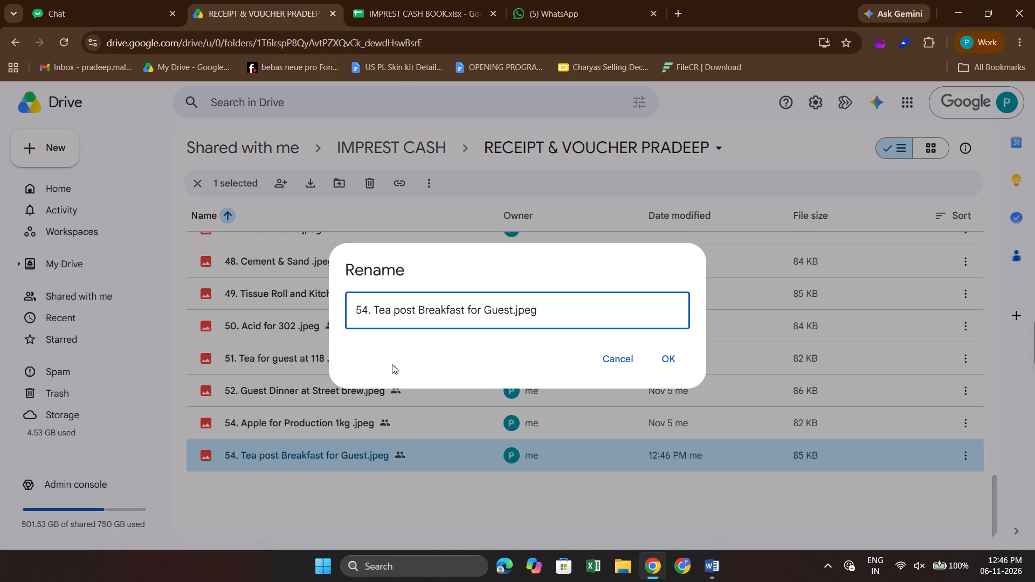
pyautogui.click(451, 0)
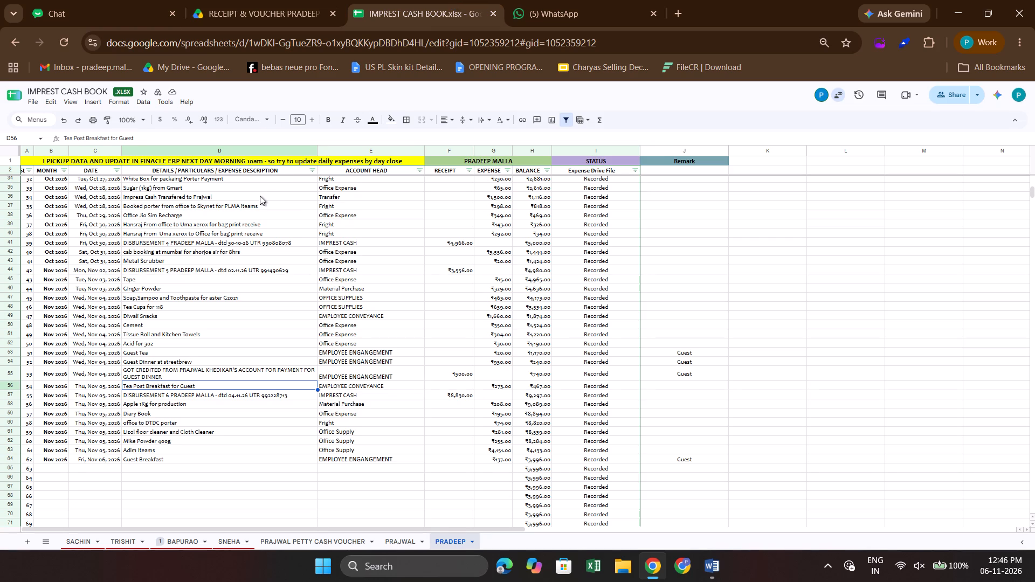
pyautogui.press('Up')
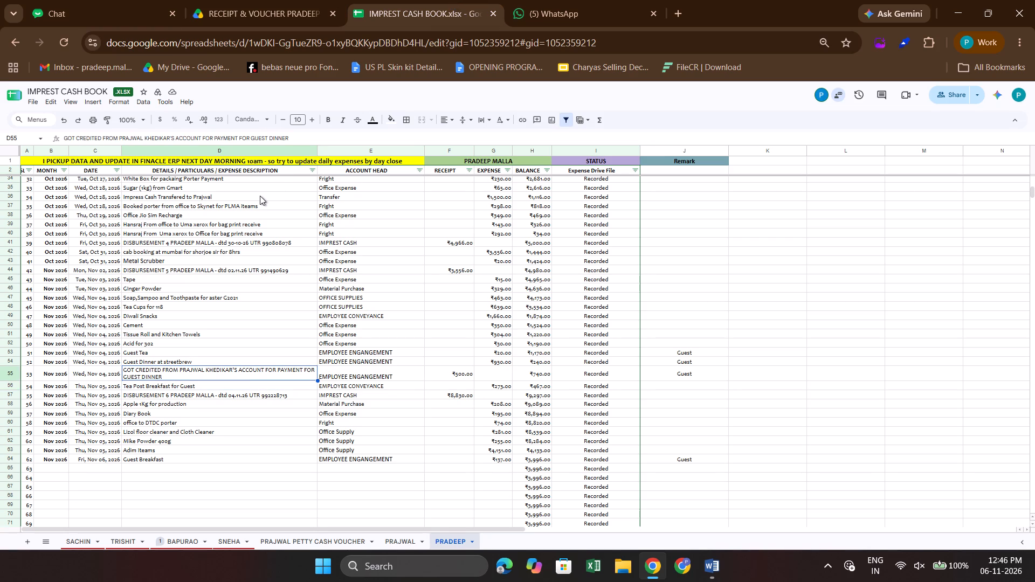
pyautogui.click(296, 0)
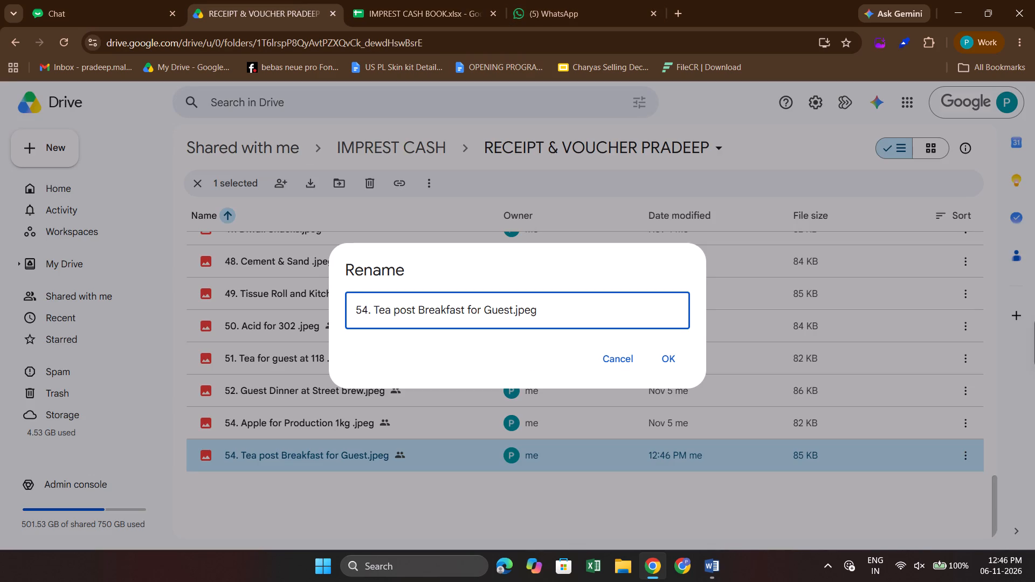
pyautogui.click(382, 0)
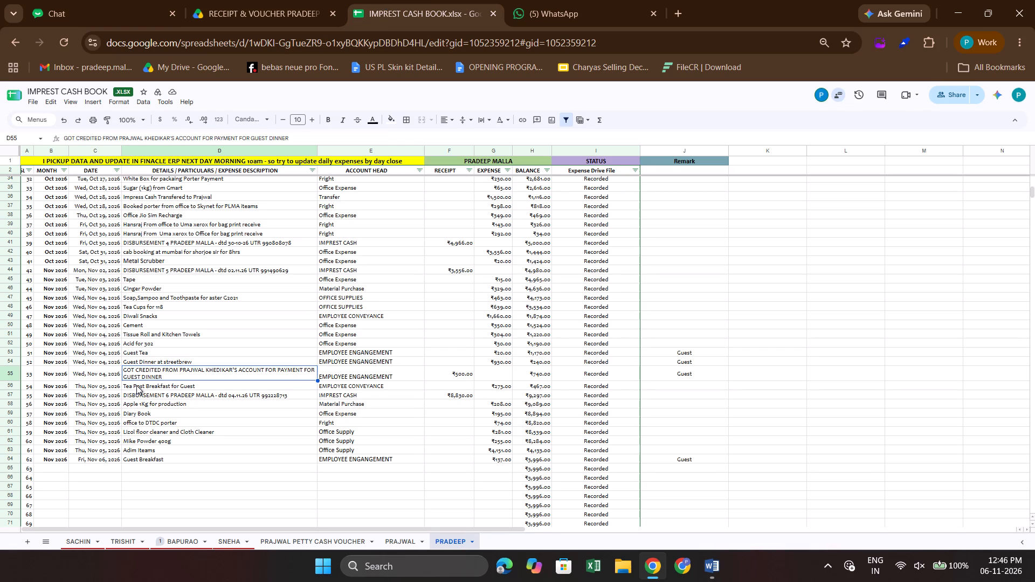
pyautogui.press('Down')
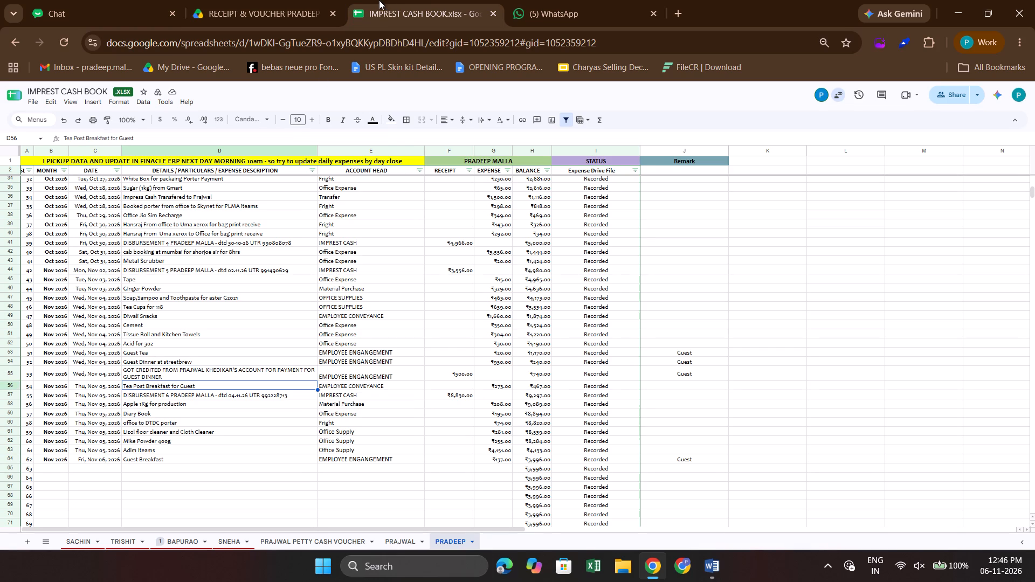
pyautogui.click(321, 0)
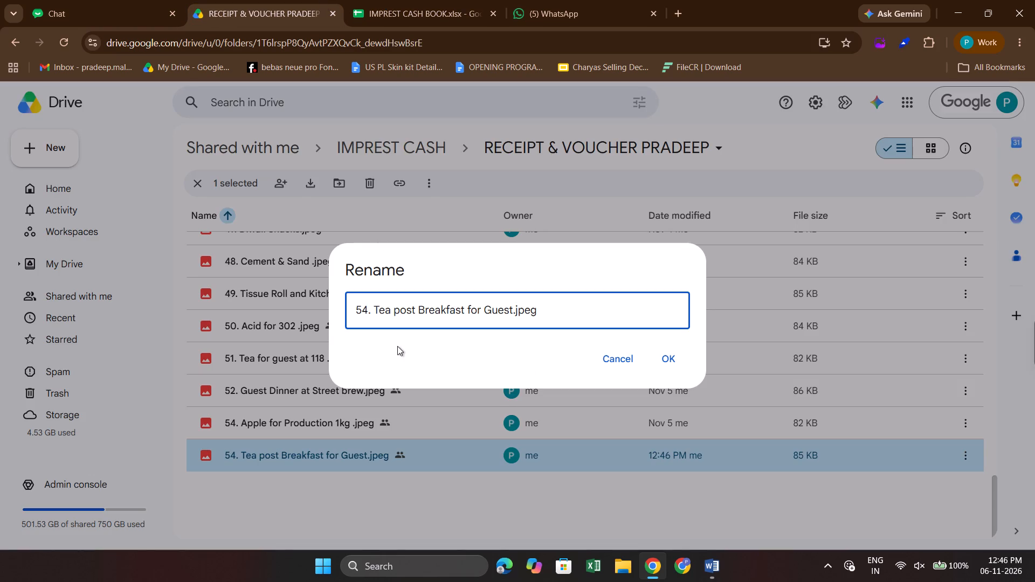
pyautogui.click(461, 0)
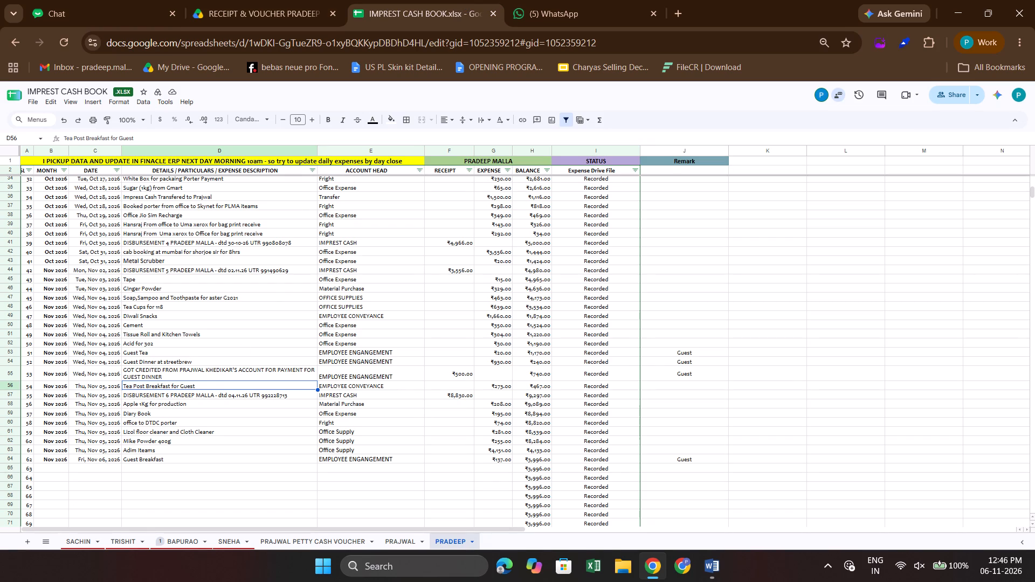
pyautogui.click(291, 4)
pyautogui.click(655, 350)
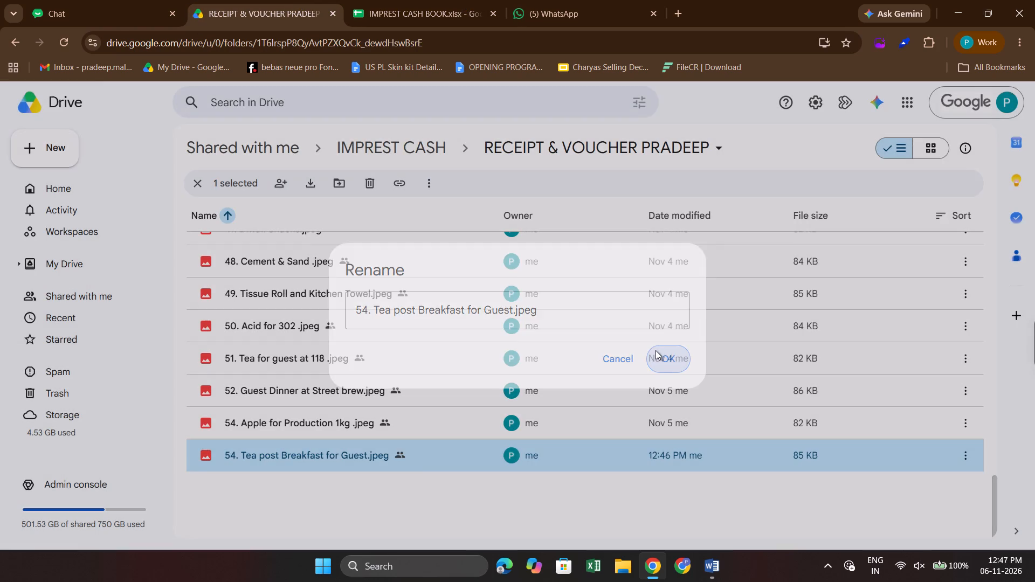
# Compare the last receipt files with the PRADEEP sheet rows from Guest Dinner at streetbrew to DISBURSEMENT 6.
pyautogui.scroll(-2, 577, 414)
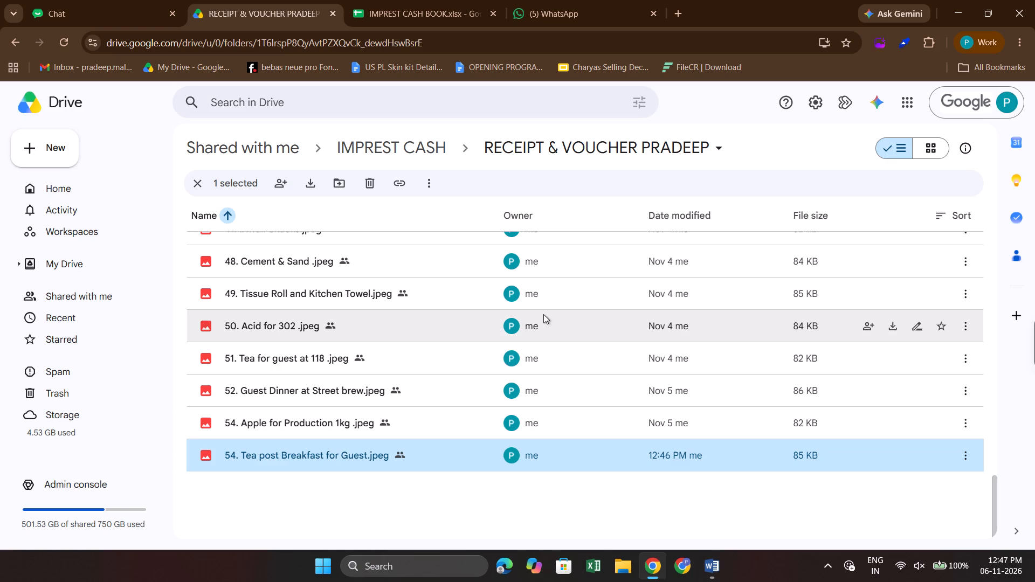
pyautogui.click(402, 0)
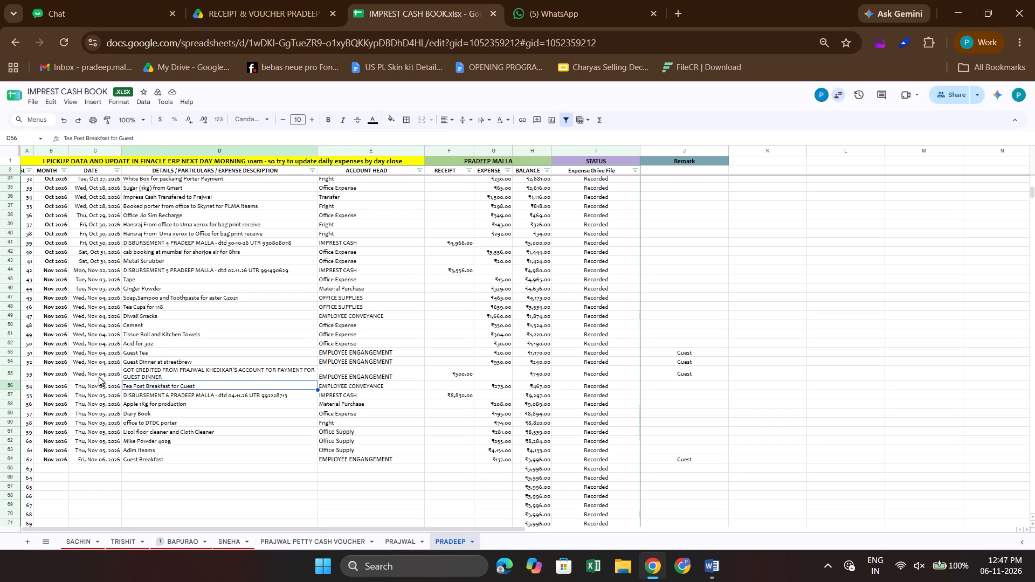
pyautogui.click(146, 364)
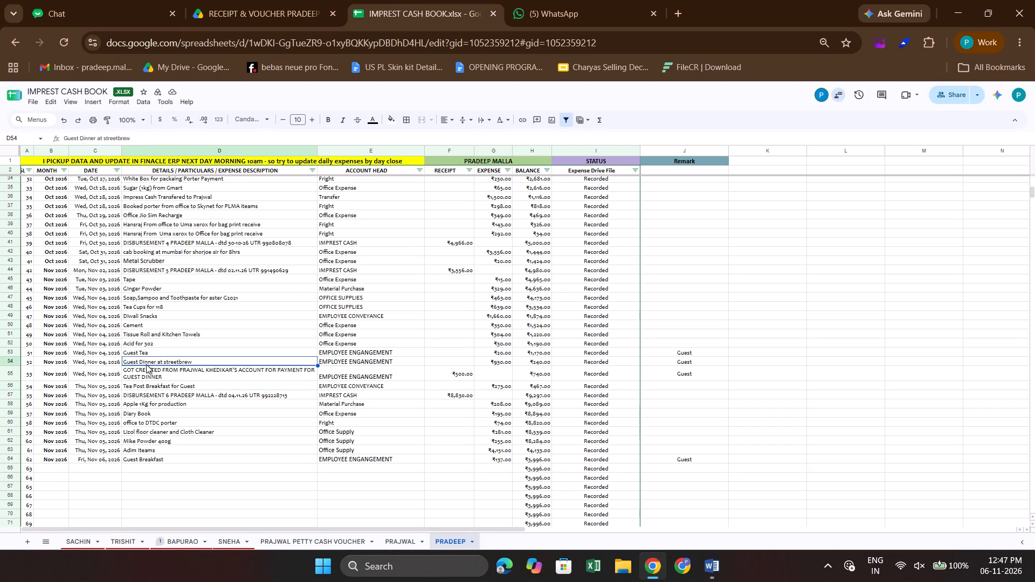
pyautogui.press('Down')
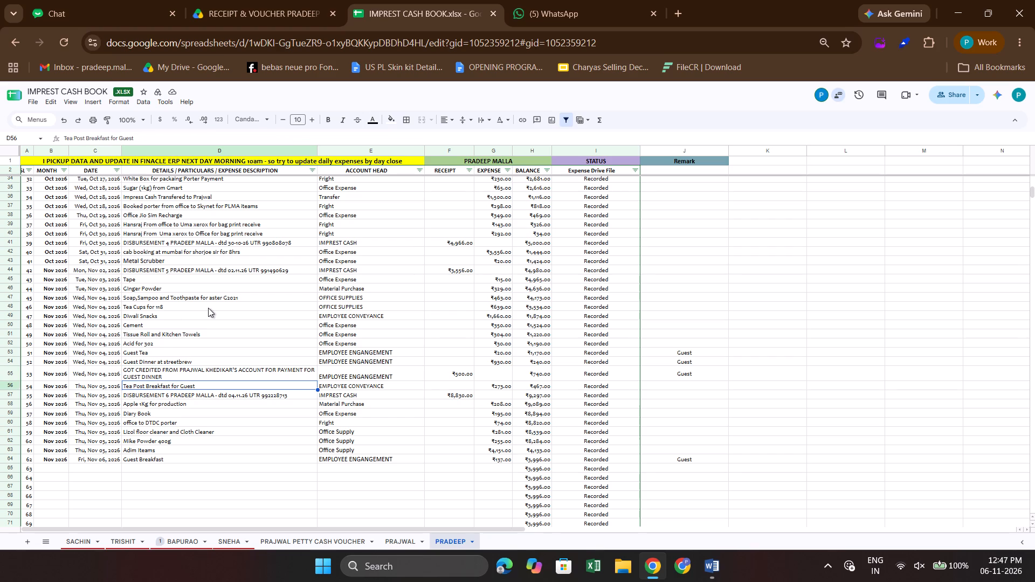
pyautogui.click(267, 1)
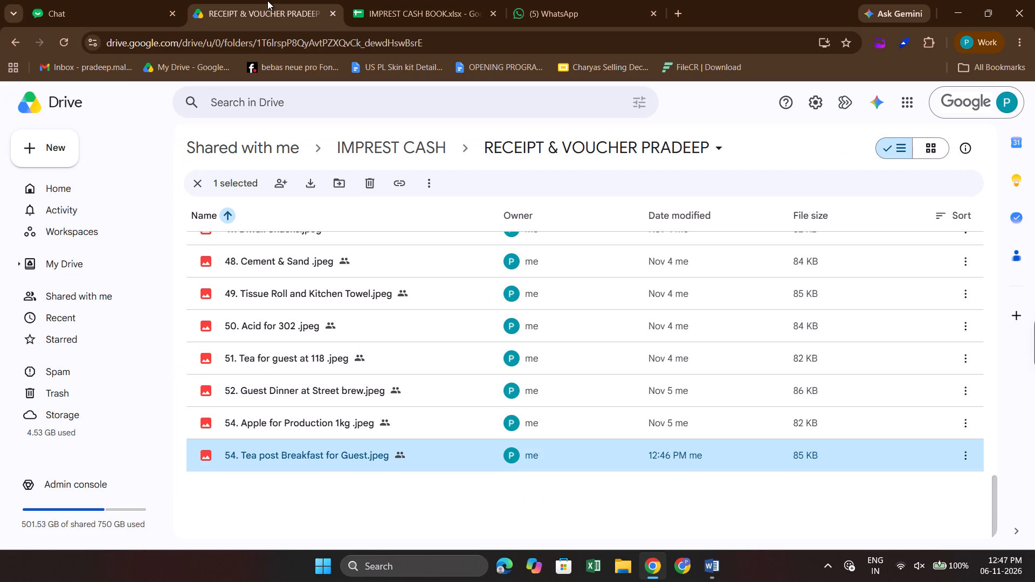
pyautogui.click(350, 5)
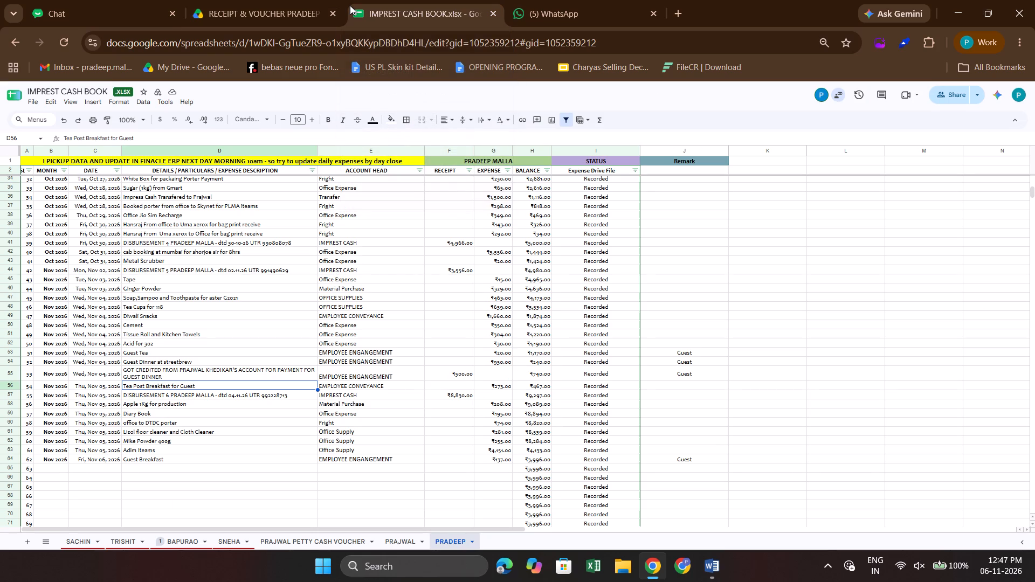
pyautogui.press('Down')
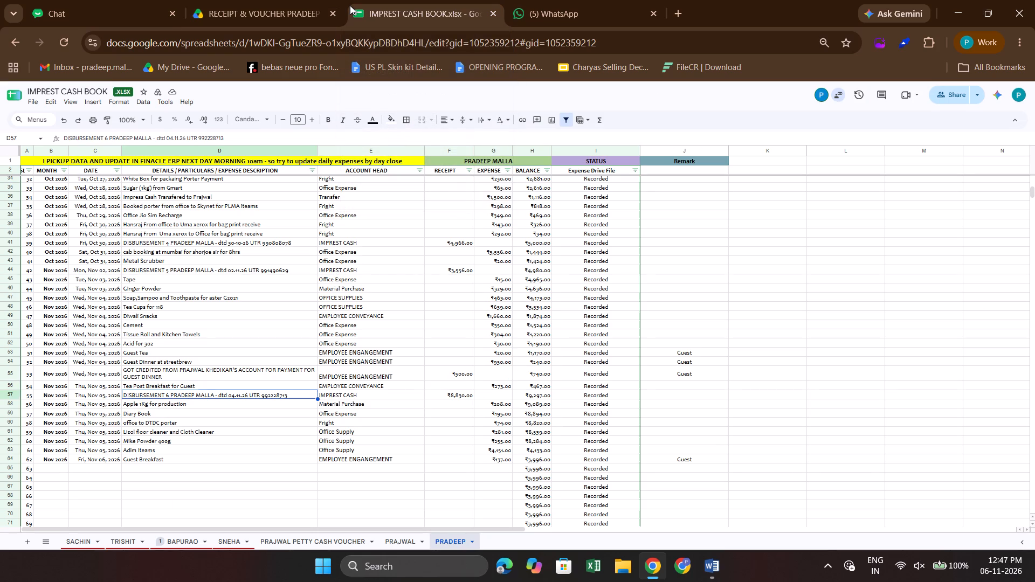
# Check the serial number of the sheet's apple entry, and rename the receipt file 54. Apple for Production 1kg .jpeg as 56. Apple for Production 1kg .jpeg.
pyautogui.press('Down')
pyautogui.click(267, 0)
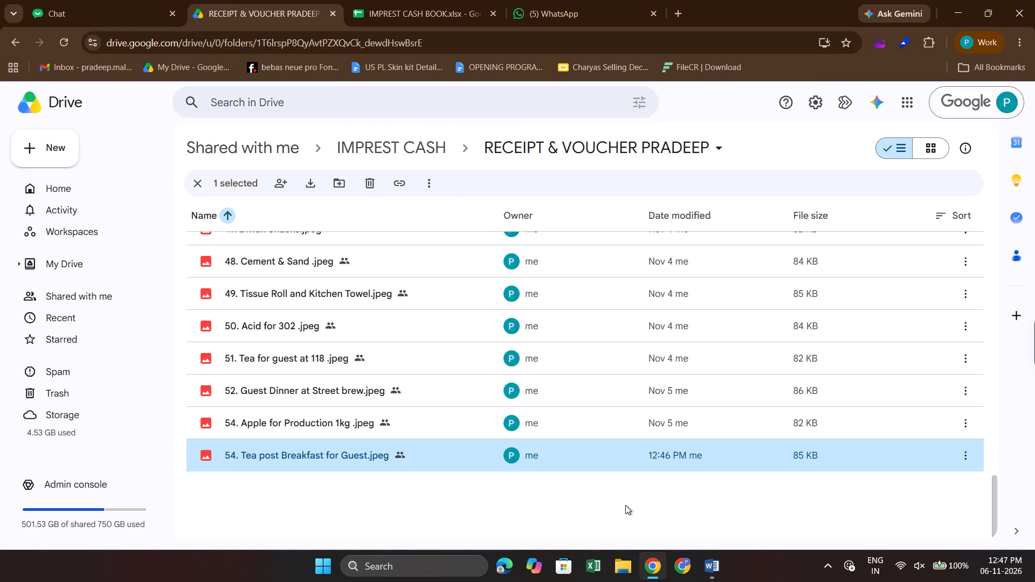
pyautogui.click(915, 425)
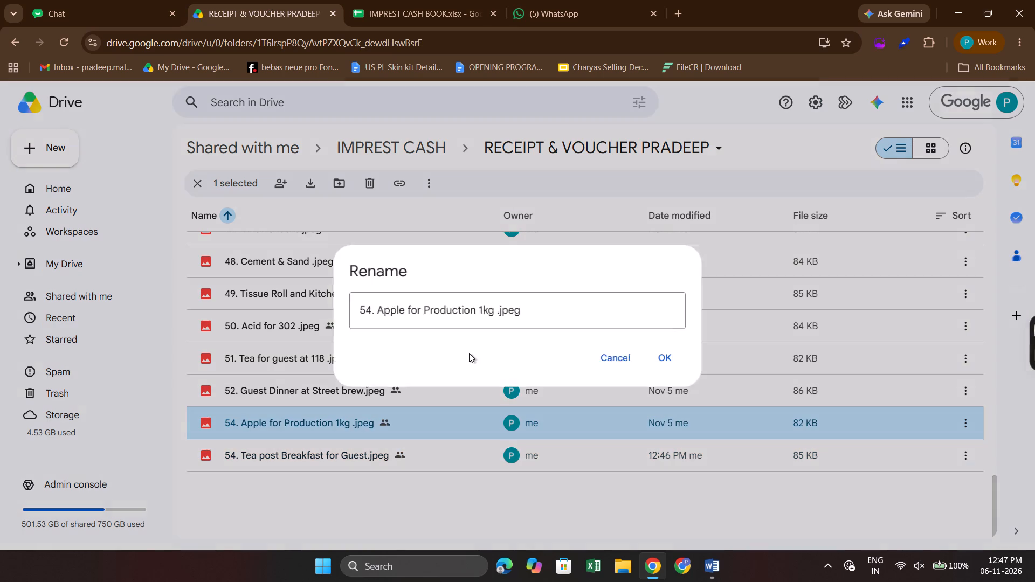
pyautogui.click(365, 309)
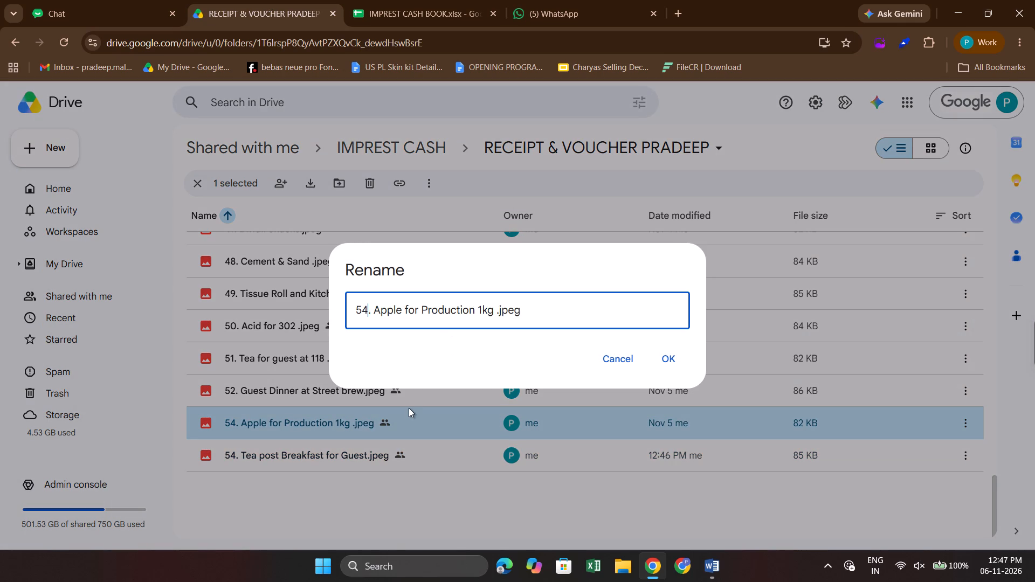
pyautogui.press('BackSpace')
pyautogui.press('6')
pyautogui.press('Return')
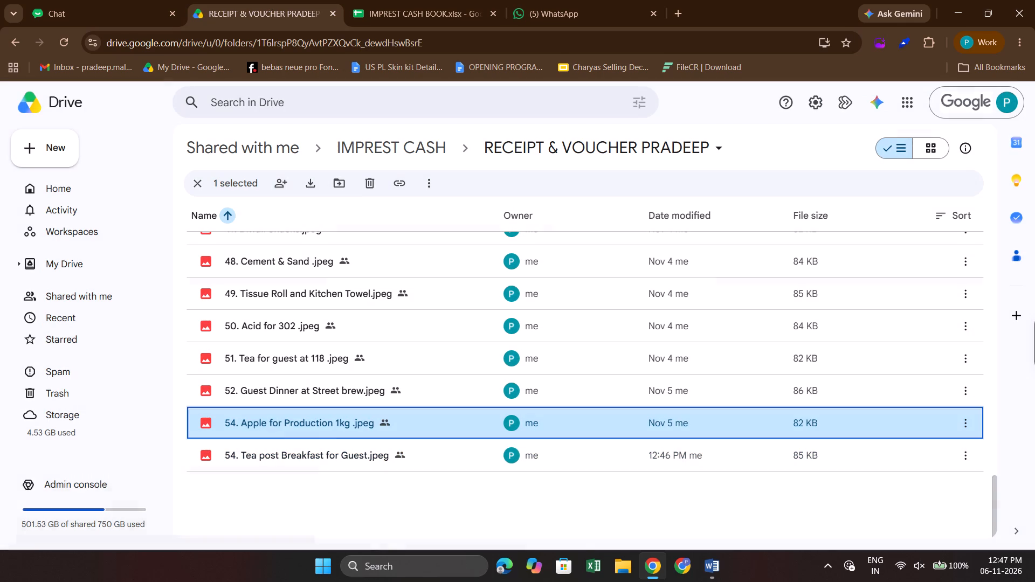
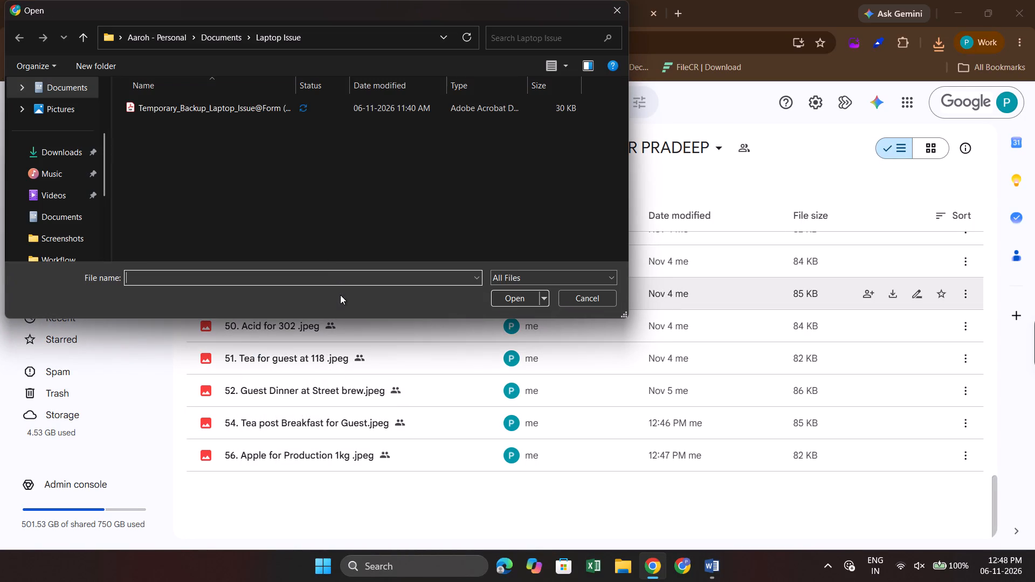
# Upload WhatsApp Image 2026-11-05 at 1.32.05 PM from Downloads to the RECEIPT & VOUCHER PRADEEP folder and dismiss the upload notice.
pyautogui.click(60, 158)
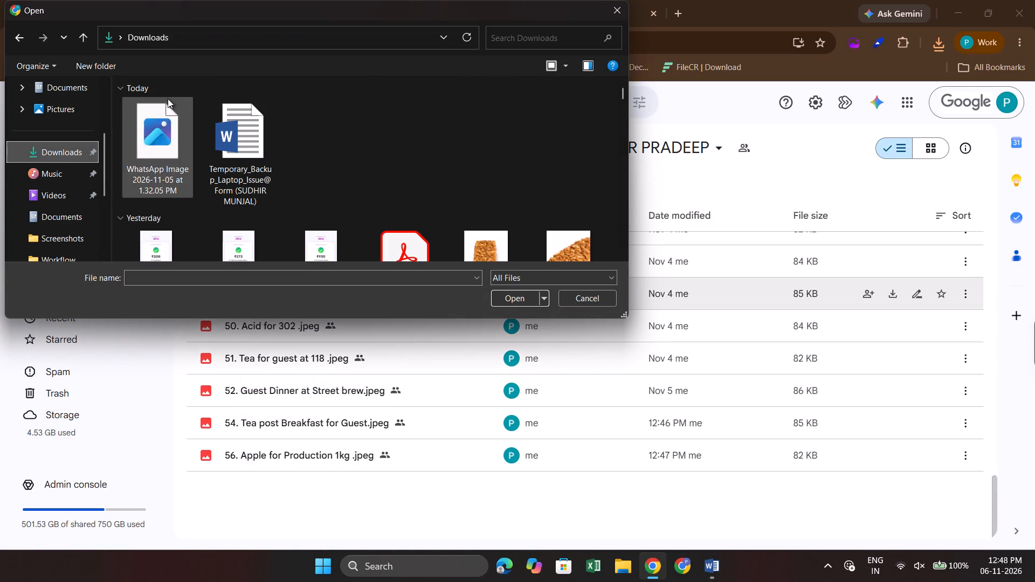
pyautogui.click(162, 110)
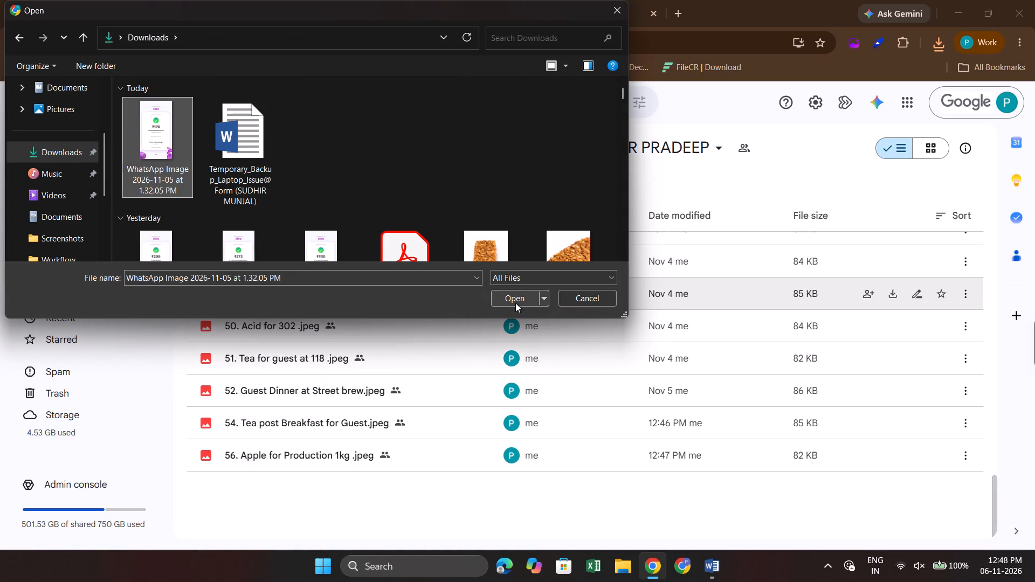
pyautogui.click(515, 303)
pyautogui.scroll(-3, 859, 368)
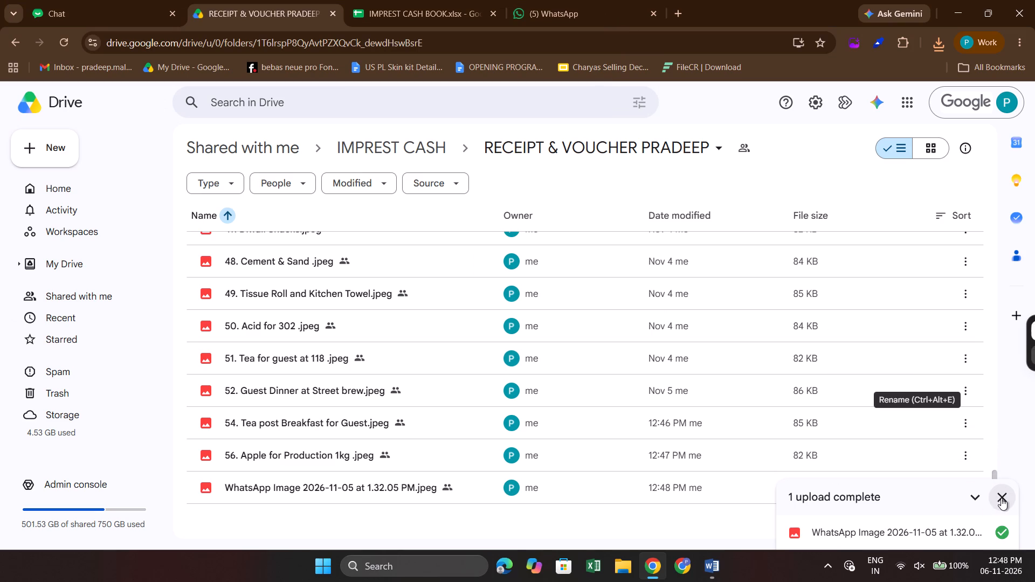
pyautogui.click(1001, 498)
# Rename the uploaded WhatsApp Image 2026-11-05 receipt as 57. Diary Book.jpeg.
pyautogui.click(914, 488)
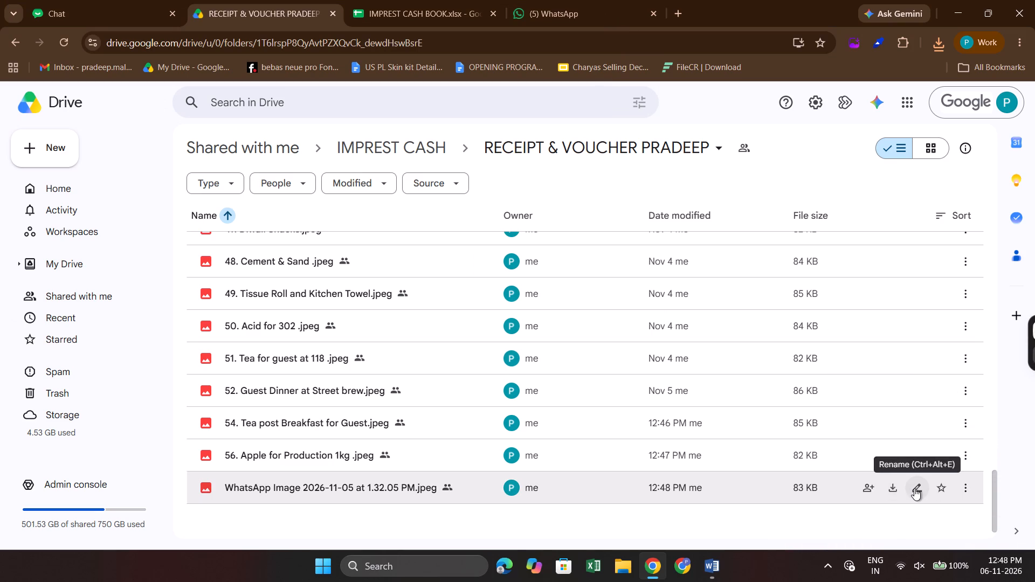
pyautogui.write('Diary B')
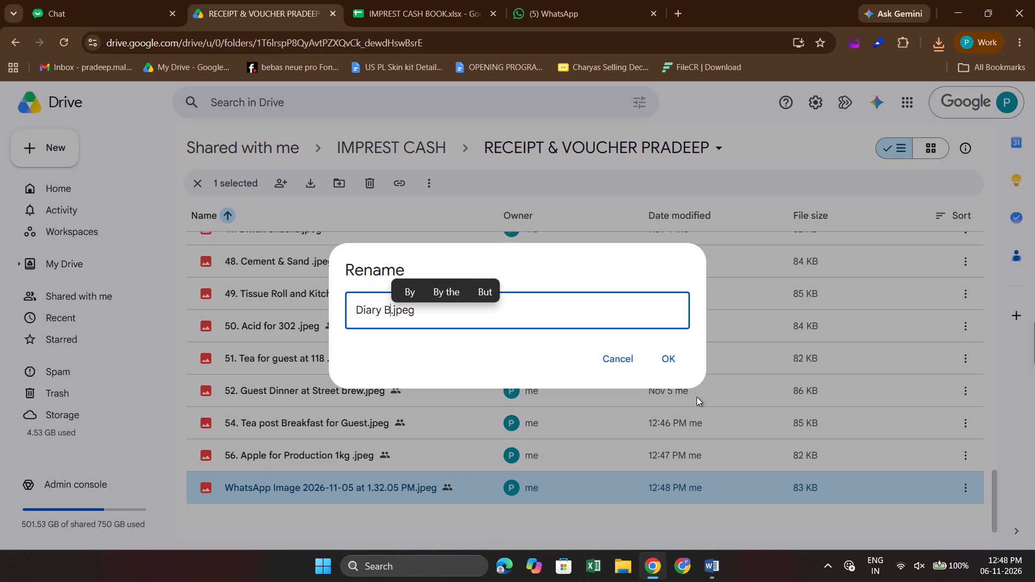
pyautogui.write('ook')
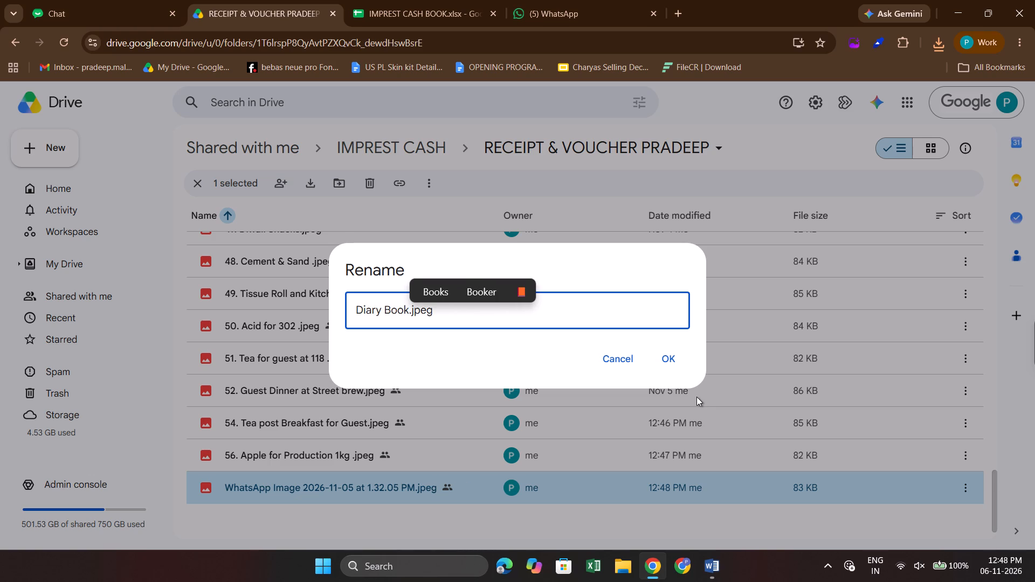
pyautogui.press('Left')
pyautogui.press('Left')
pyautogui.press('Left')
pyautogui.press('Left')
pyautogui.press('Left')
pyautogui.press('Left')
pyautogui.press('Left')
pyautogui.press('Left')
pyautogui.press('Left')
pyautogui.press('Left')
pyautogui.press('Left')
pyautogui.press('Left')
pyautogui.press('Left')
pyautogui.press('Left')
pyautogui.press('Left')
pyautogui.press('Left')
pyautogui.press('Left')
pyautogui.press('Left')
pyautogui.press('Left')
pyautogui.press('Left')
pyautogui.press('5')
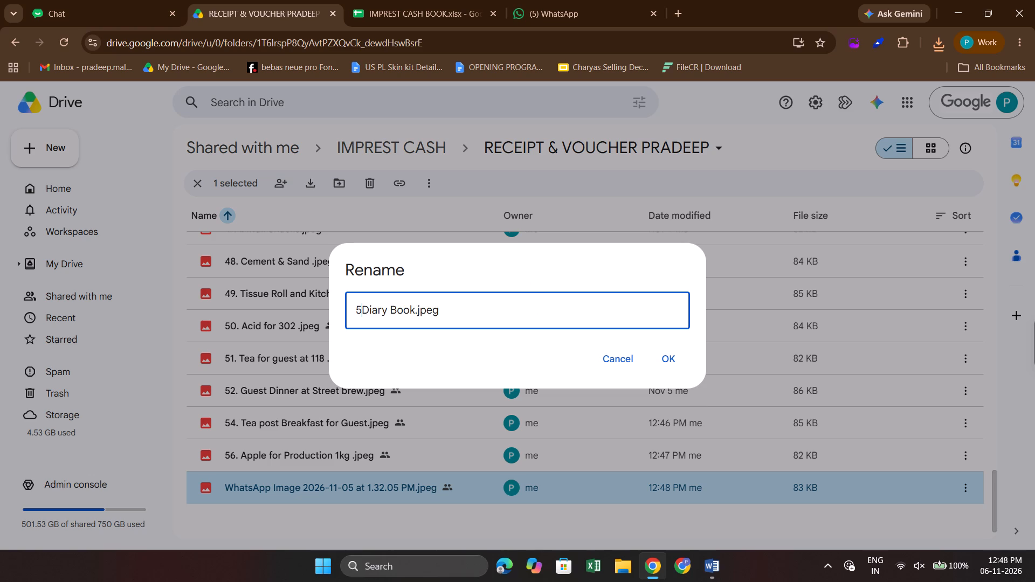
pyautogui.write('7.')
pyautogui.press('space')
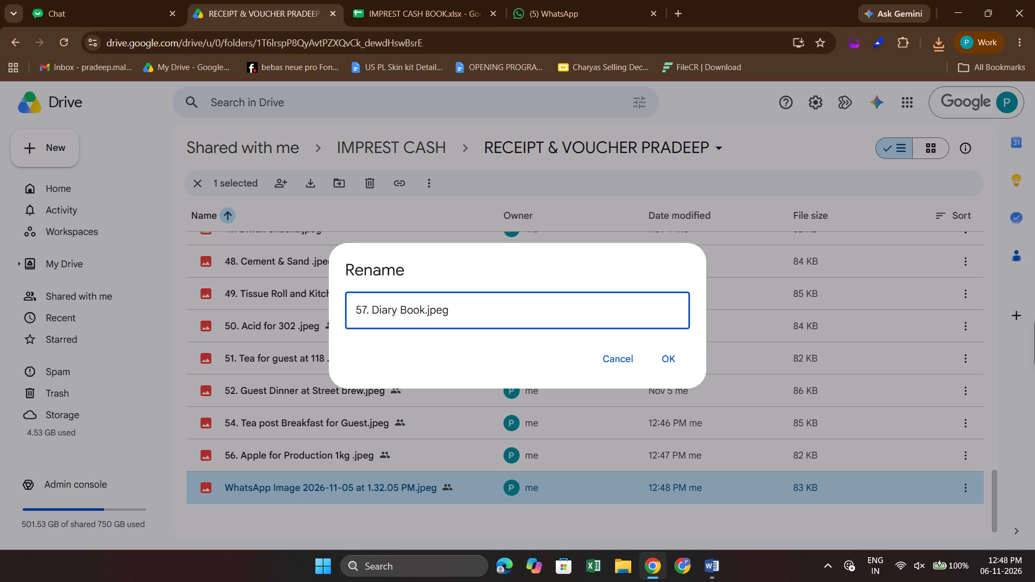
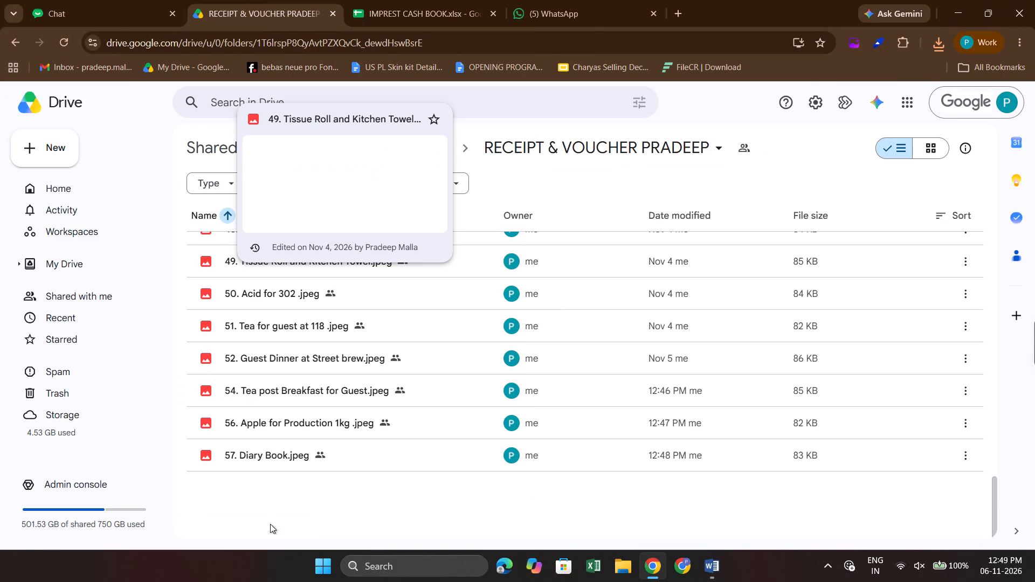
# Upload WhatsApp Image 2026-11-05 at 1.36.14 PM from Downloads into the RECEIPT & VOUCHER PRADEEP folder.
pyautogui.click(274, 487)
pyautogui.rightClick(274, 487)
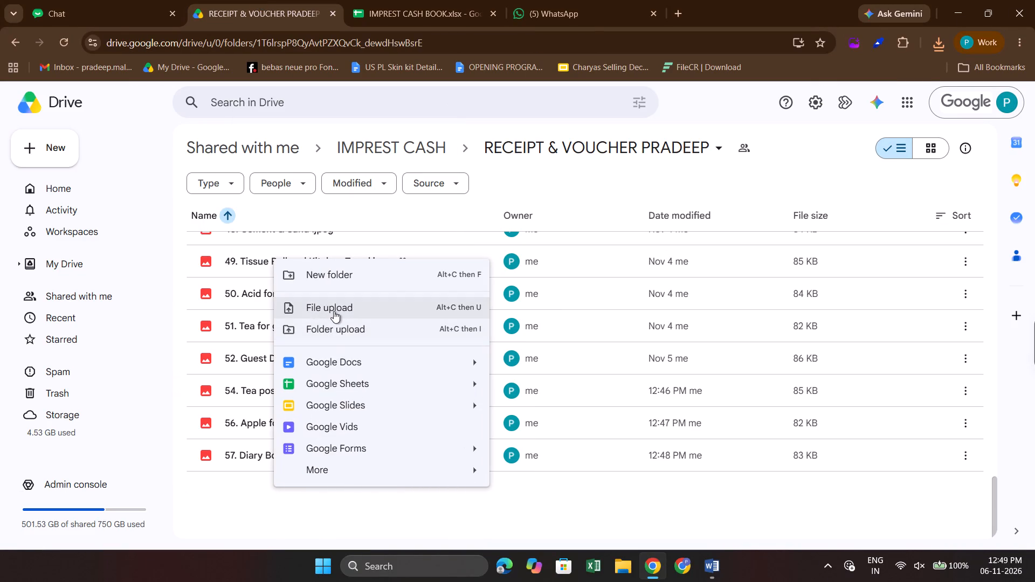
pyautogui.click(334, 311)
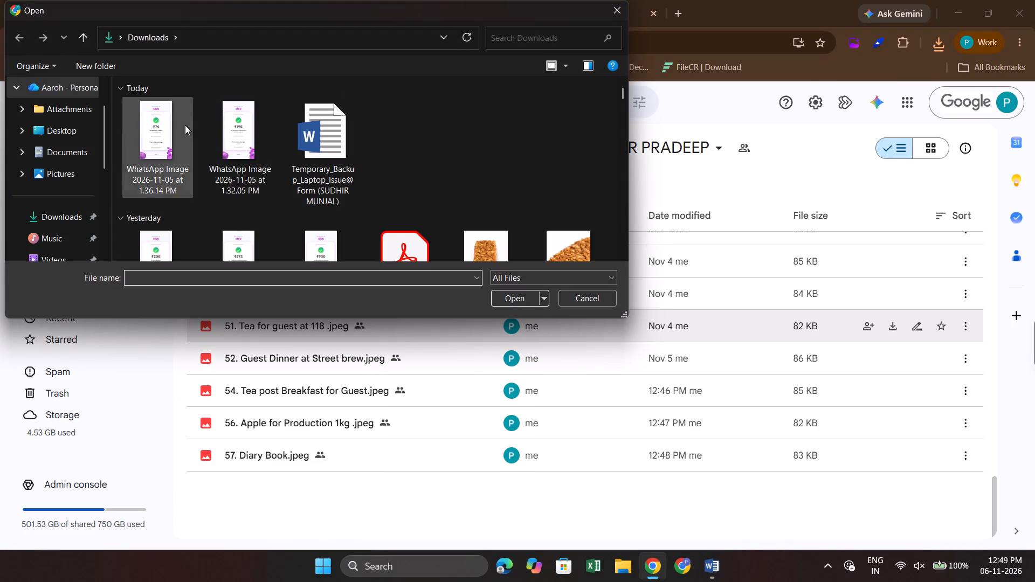
pyautogui.click(168, 121)
pyautogui.click(534, 295)
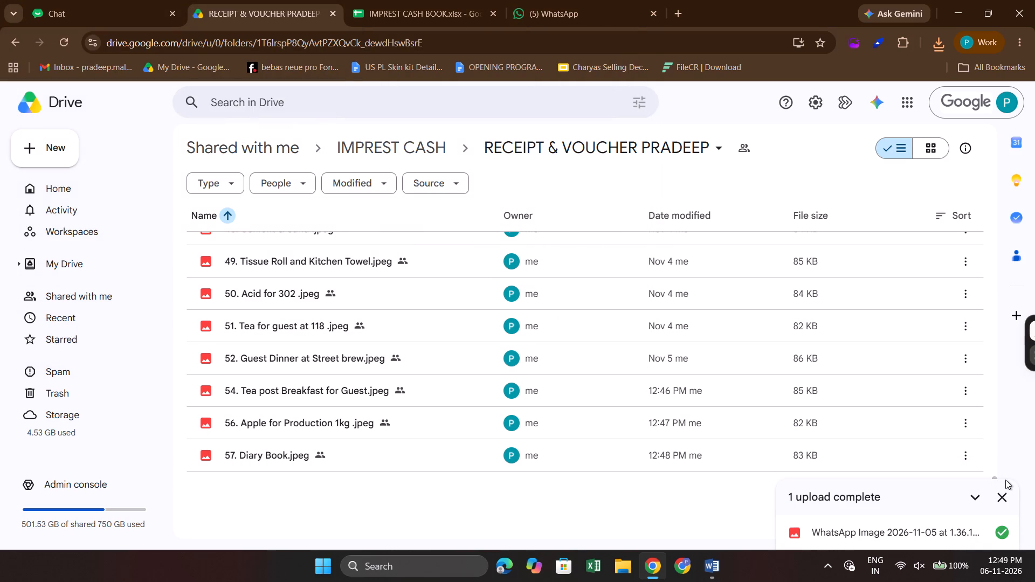
pyautogui.click(1008, 508)
pyautogui.scroll(-1, 866, 483)
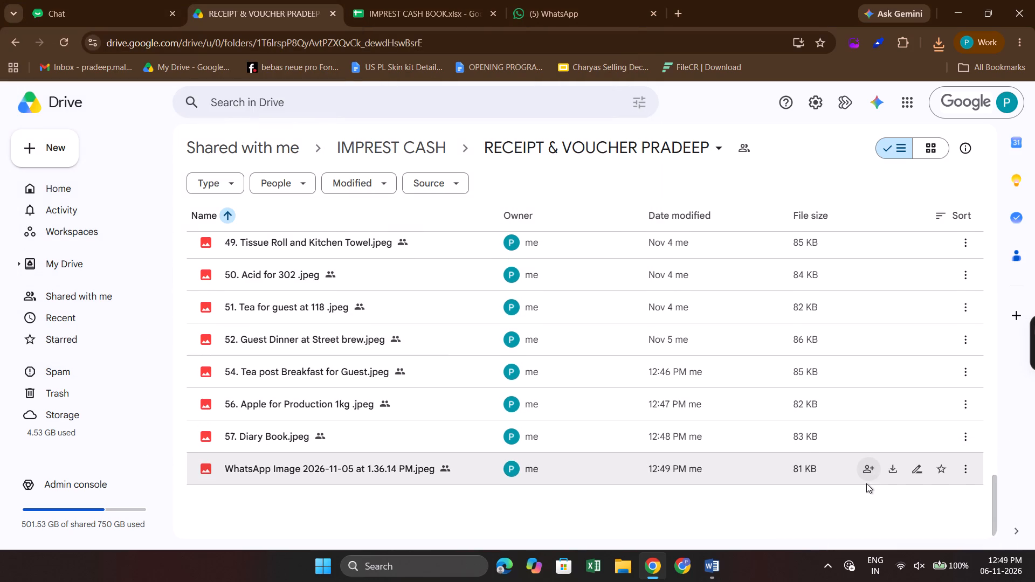
pyautogui.scroll(-1, 866, 483)
pyautogui.click(911, 450)
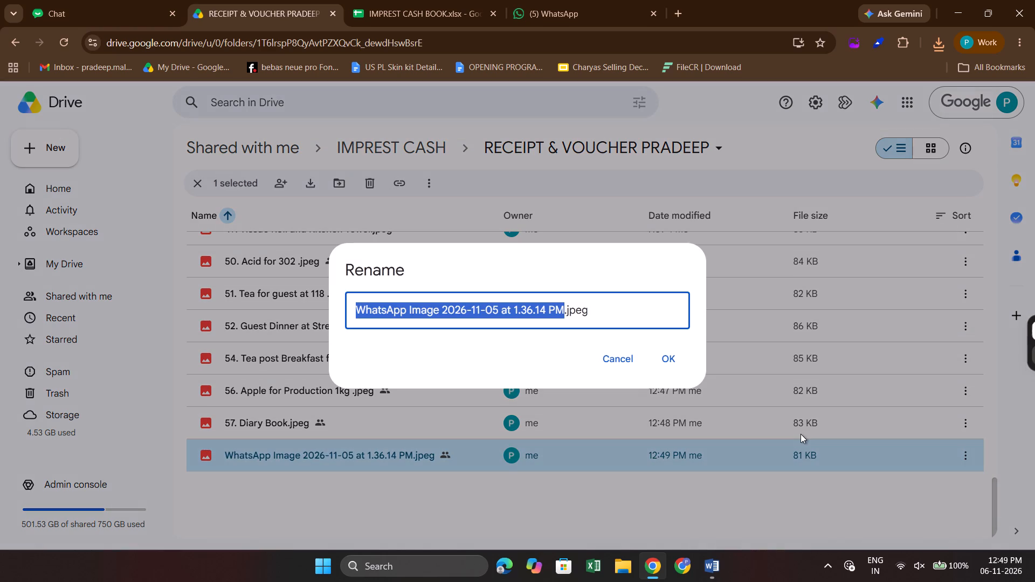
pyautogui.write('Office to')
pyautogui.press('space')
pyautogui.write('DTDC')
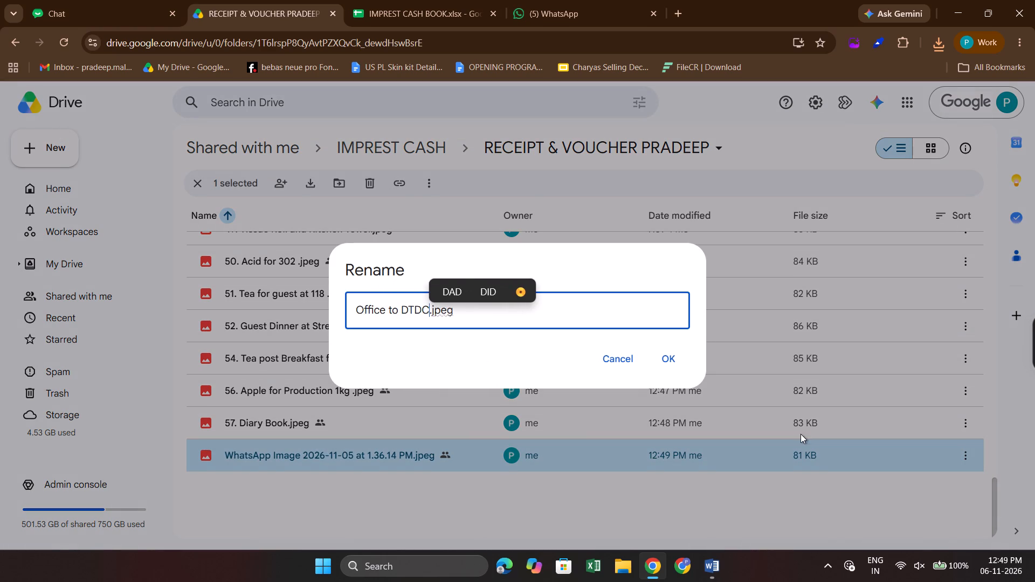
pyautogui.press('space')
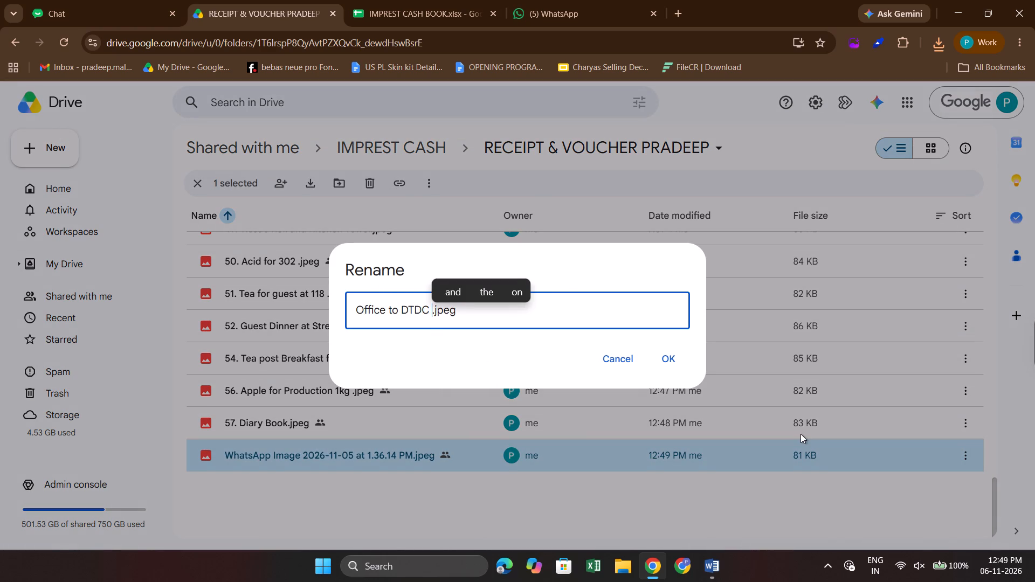
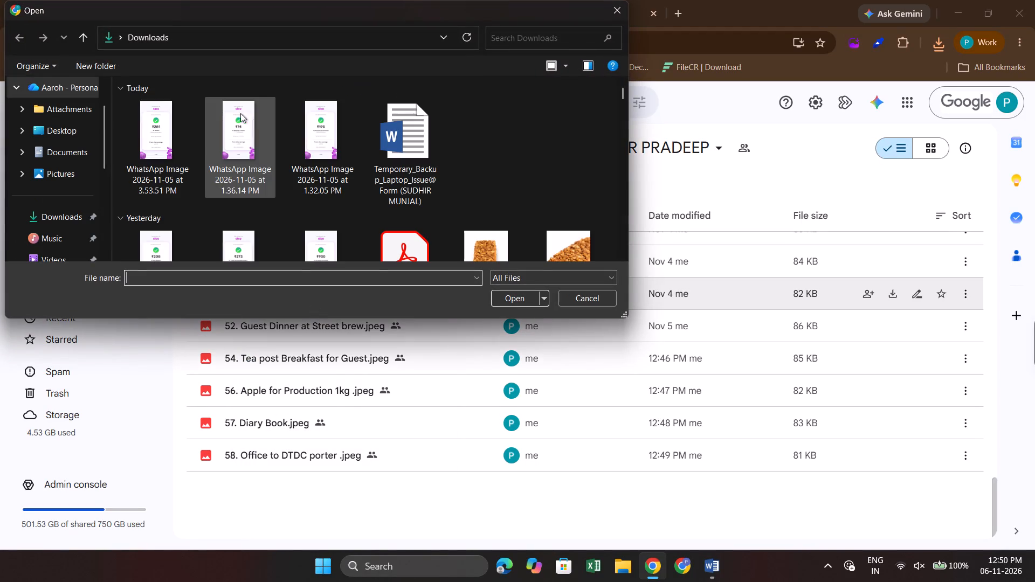
# Upload the receipt image WhatsApp Image 2026-11-05 at 3.53.51 PM from Downloads to the RECEIPT & VOUCHER PRADEEP folder.
pyautogui.click(180, 140)
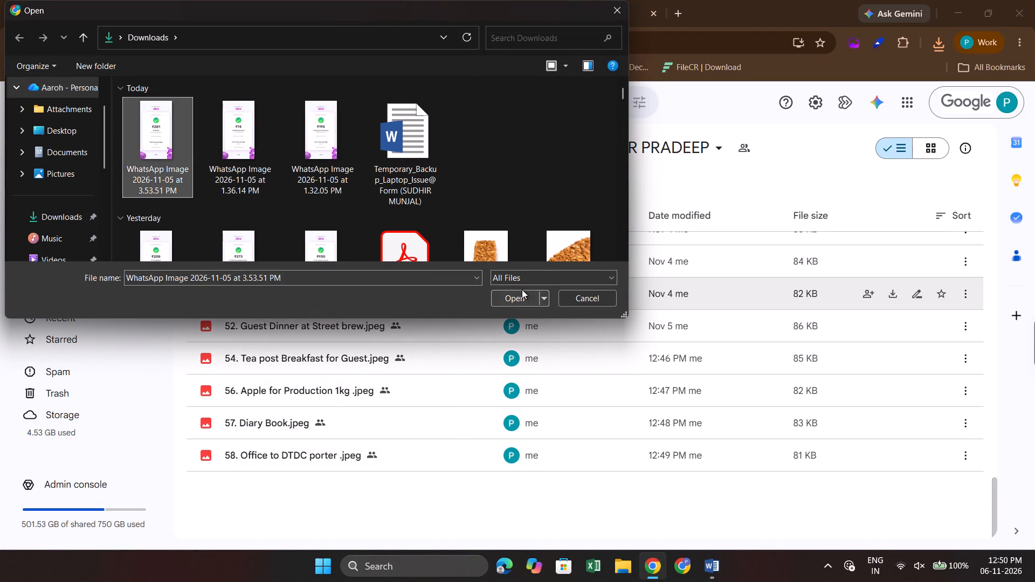
pyautogui.click(522, 289)
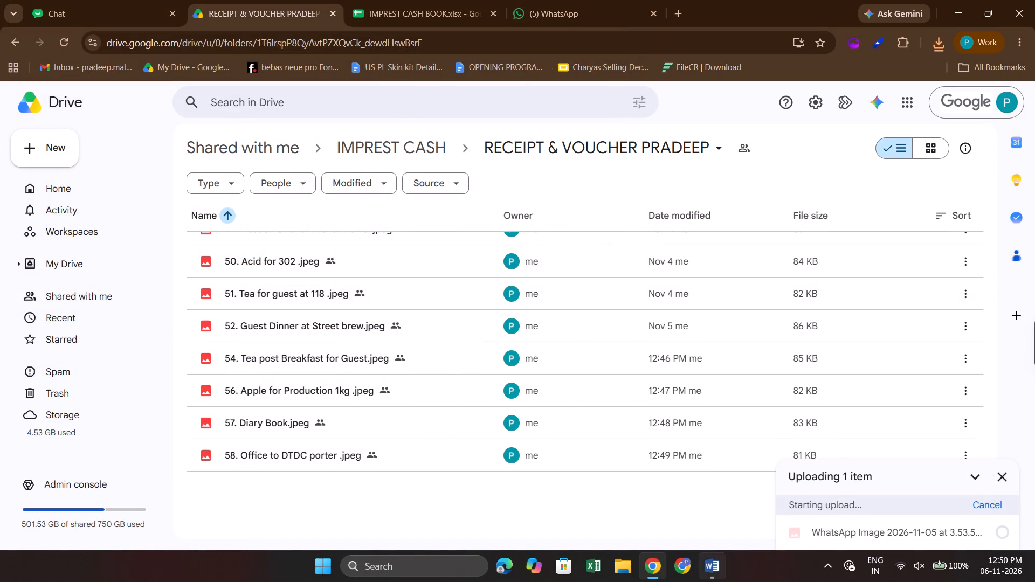
pyautogui.scroll(-1, 699, 406)
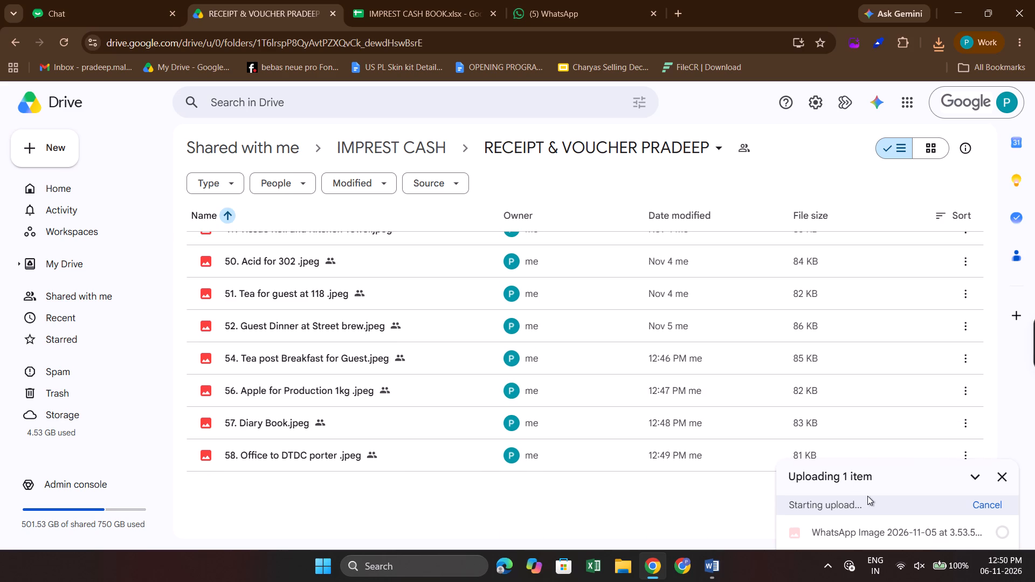
pyautogui.click(1008, 498)
# Start the uploaded receipt's new name with "59. " and copy the description "Lizol floor cleaner and Cloth Cleaner" from the PRADEEP sheet for it.
pyautogui.scroll(-2, 741, 448)
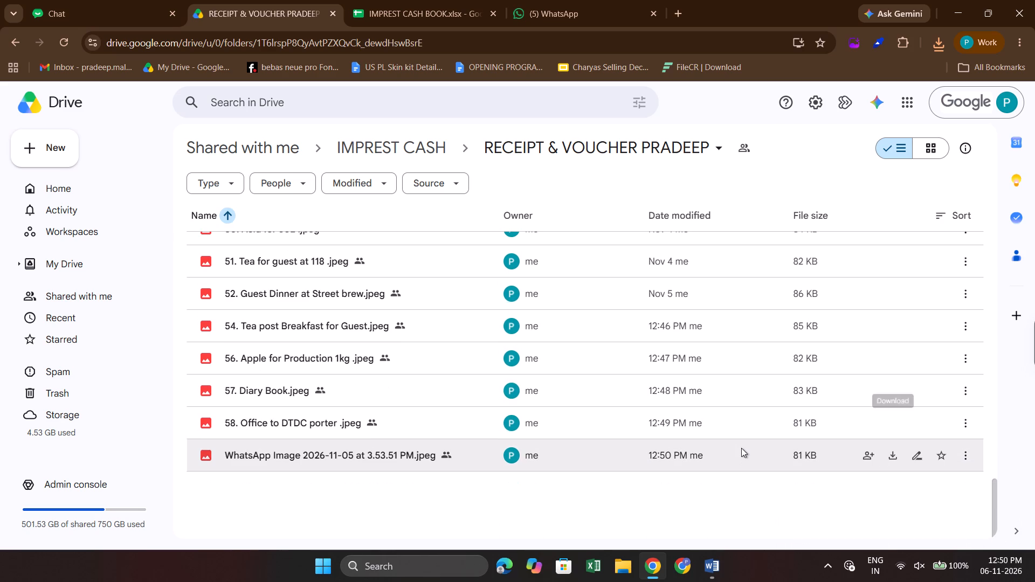
pyautogui.click(927, 462)
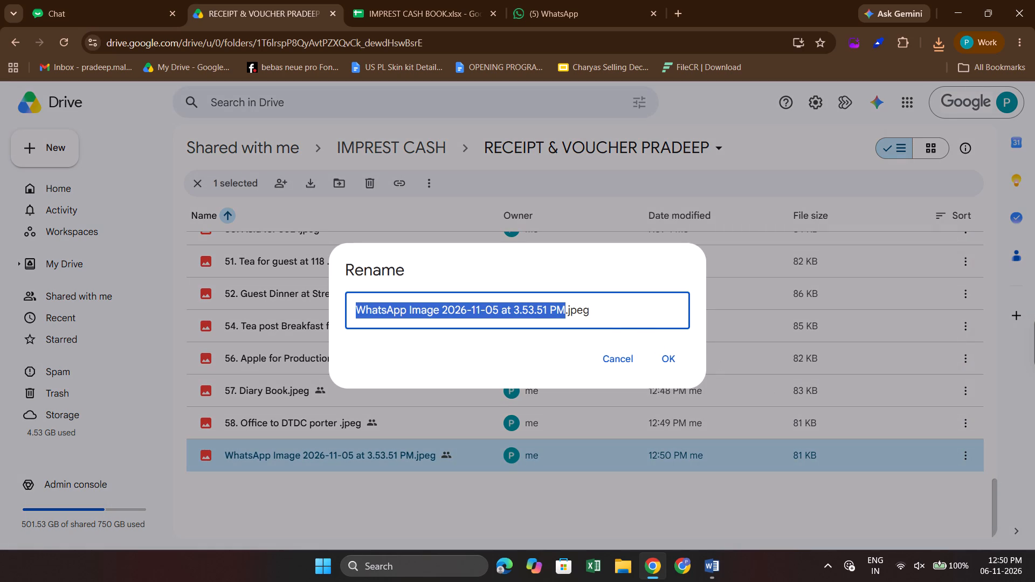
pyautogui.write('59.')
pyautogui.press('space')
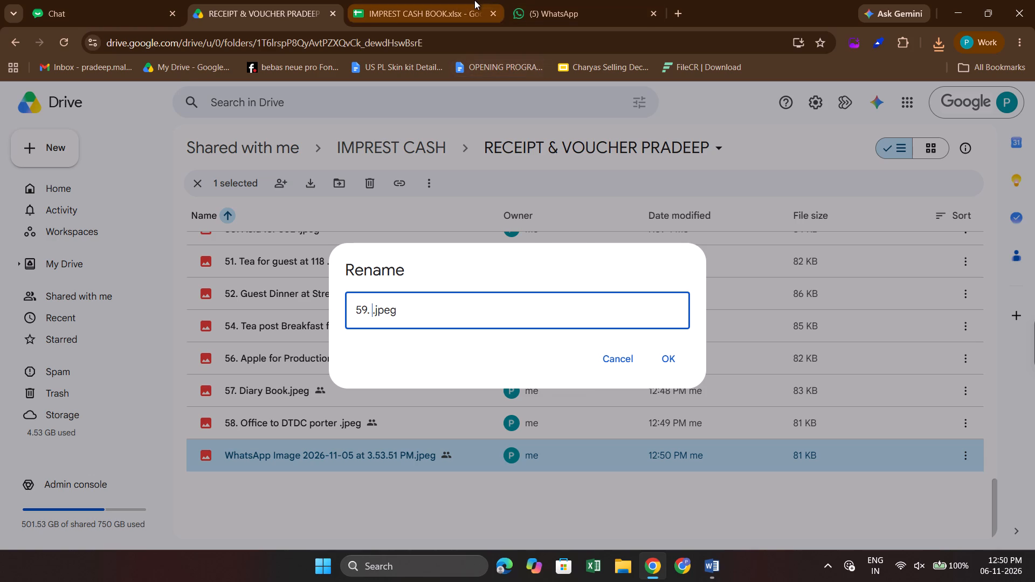
pyautogui.click(474, 0)
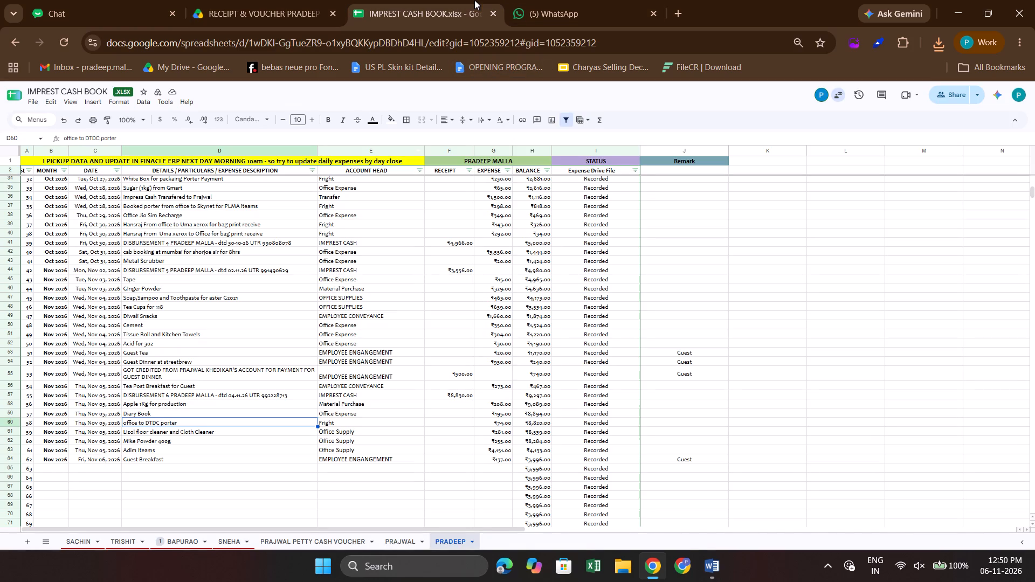
pyautogui.press('Down')
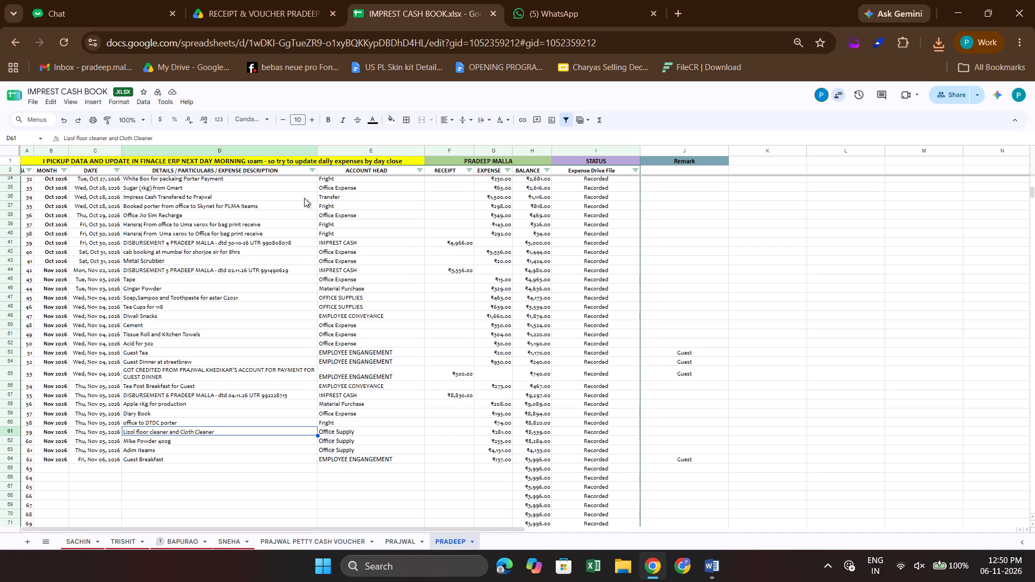
pyautogui.doubleClick(245, 430)
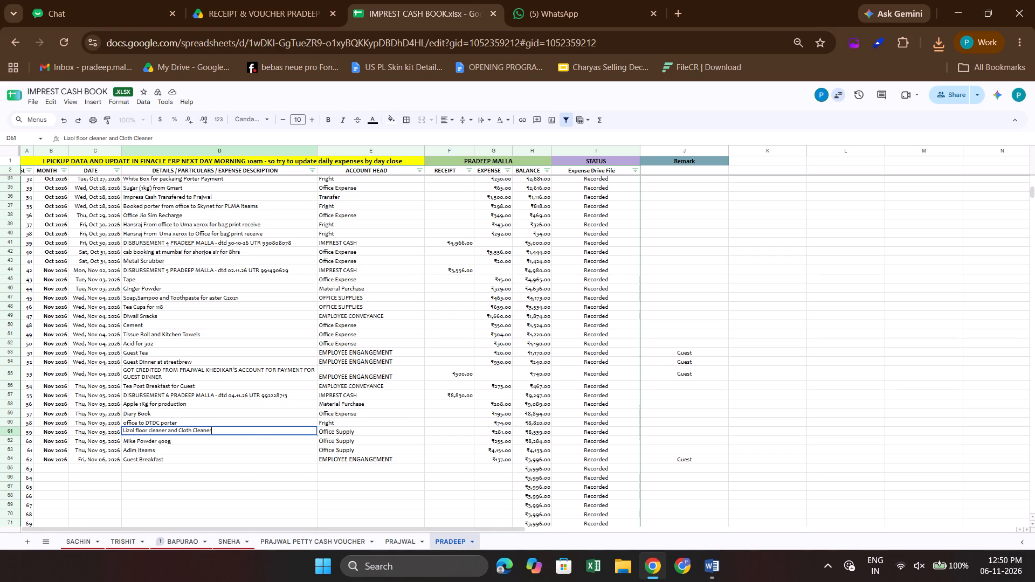
pyautogui.hotkey('ctrl', 'a')
pyautogui.hotkey('ctrl', 'c')
pyautogui.hotkey('ctrl', 'c')
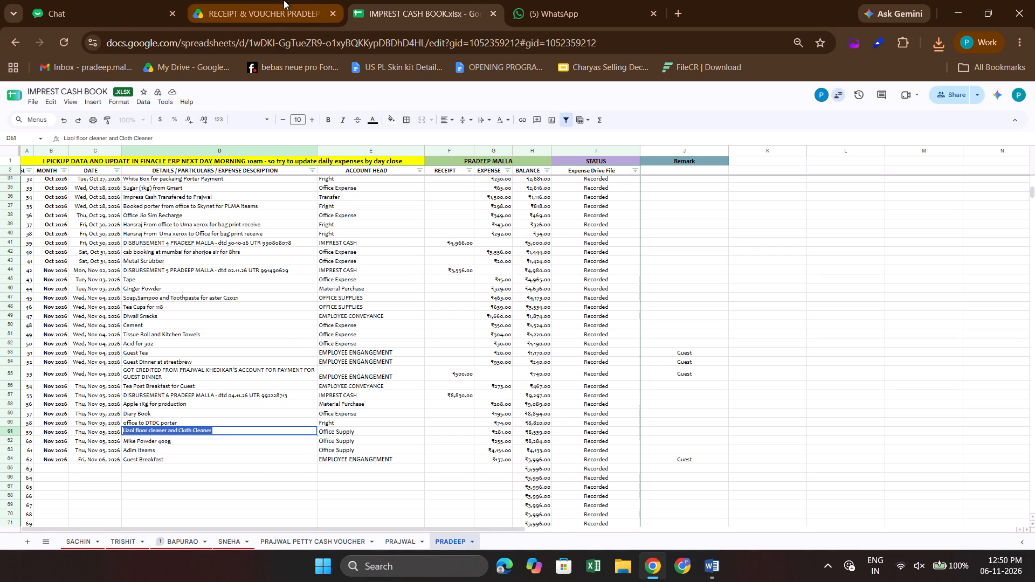
# In the Drive receipts folder, rename the WhatsApp Image 3.53.51 PM file as 59. Lizol floor cleaner and Cloth Cleaner for Aster.jpeg.
pyautogui.click(284, 0)
pyautogui.hotkey('ctrl', 'v')
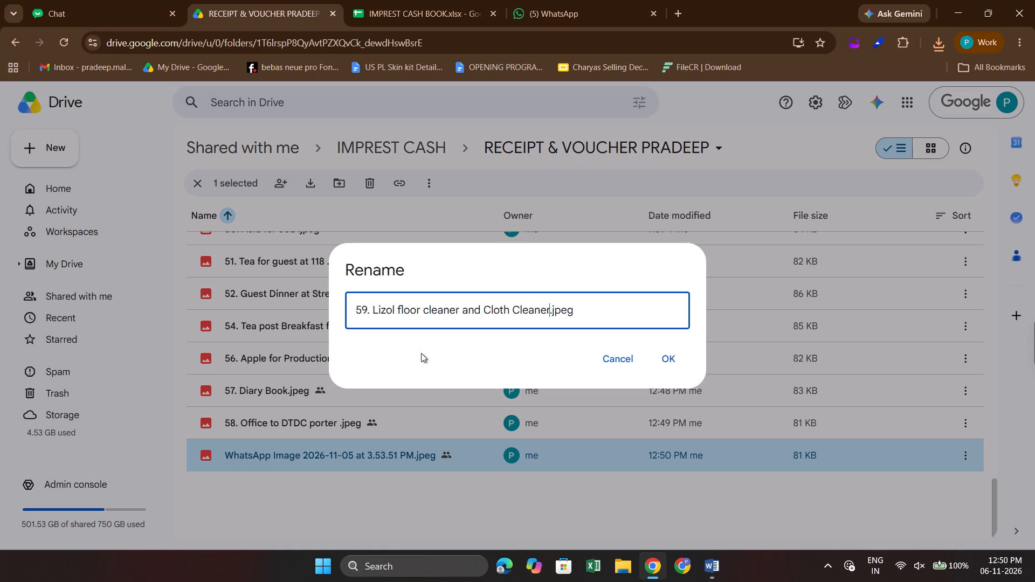
pyautogui.press('space')
pyautogui.write('fro aster')
pyautogui.press('BackSpace')
pyautogui.press('BackSpace')
pyautogui.press('BackSpace')
pyautogui.press('BackSpace')
pyautogui.press('BackSpace')
pyautogui.press('BackSpace')
pyautogui.press('BackSpace')
pyautogui.press('BackSpace')
pyautogui.write('or Aster')
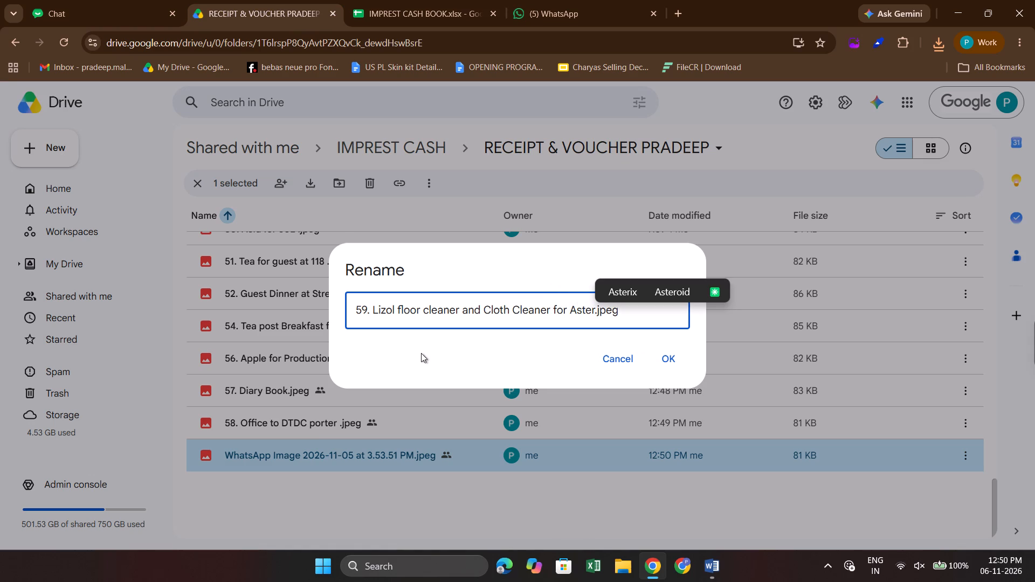
pyautogui.press('Return')
pyautogui.scroll(-3, 415, 356)
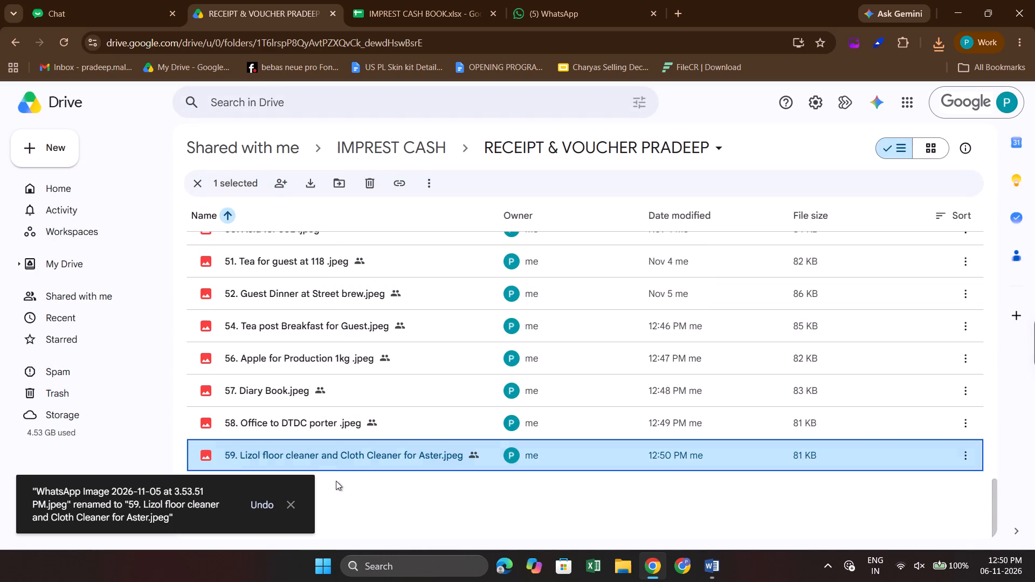
# Clear the file selection and bring up the new-item and upload options for the RECEIPT & VOUCHER PRADEEP folder.
pyautogui.click(349, 491)
pyautogui.rightClick(349, 491)
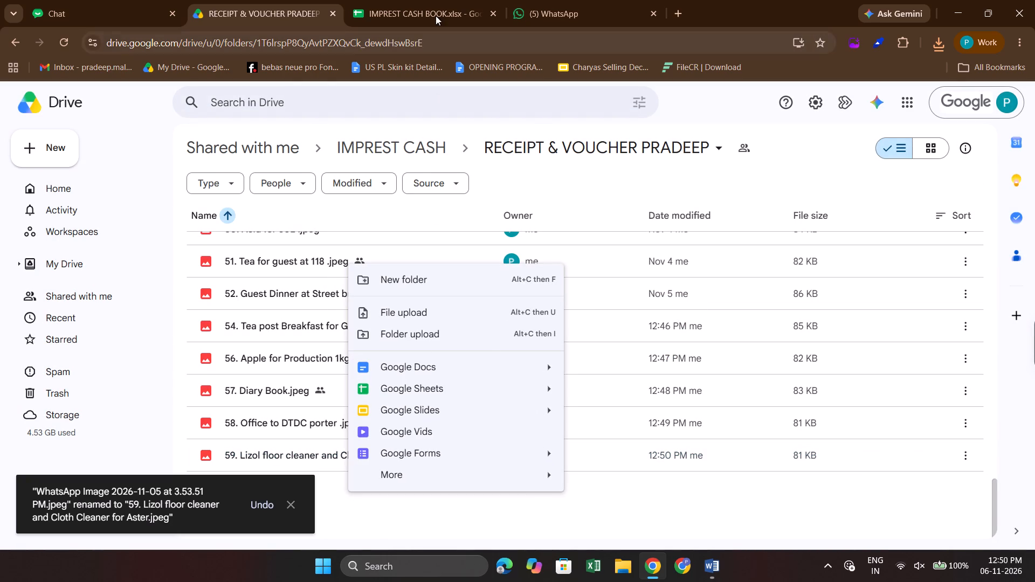
# In the PRADEEP sheet of the IMPREST CASH BOOK, copy the expense description text Mike Powder 400g from entry 60.
pyautogui.click(438, 0)
pyautogui.scroll(-1, 354, 323)
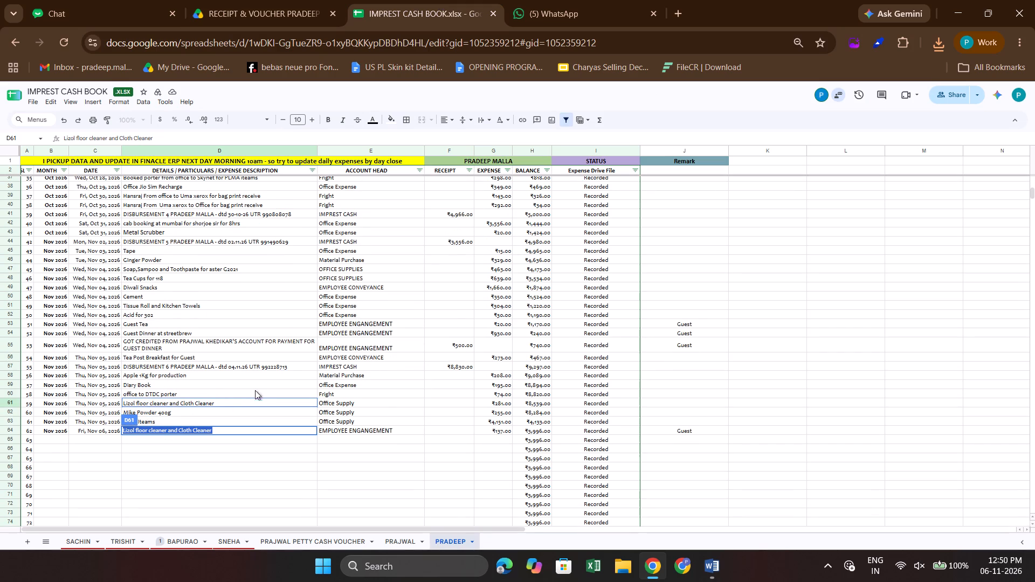
pyautogui.click(247, 398)
pyautogui.click(192, 414)
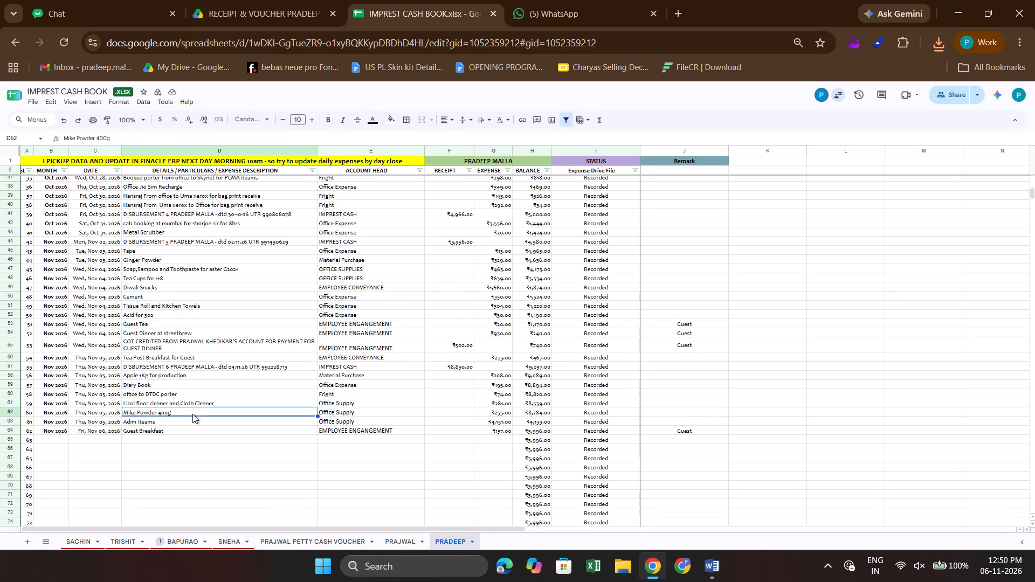
pyautogui.doubleClick(238, 411)
pyautogui.hotkey('ctrl', 'a')
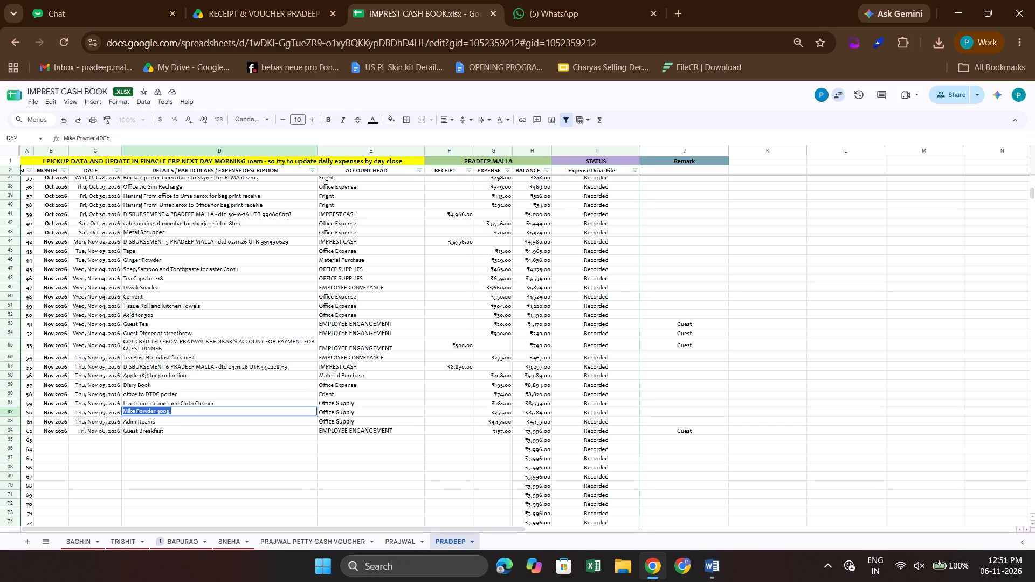
pyautogui.hotkey('ctrl', 'c')
pyautogui.hotkey('ctrl', 'c')
pyautogui.hotkey('ctrl', 'c')
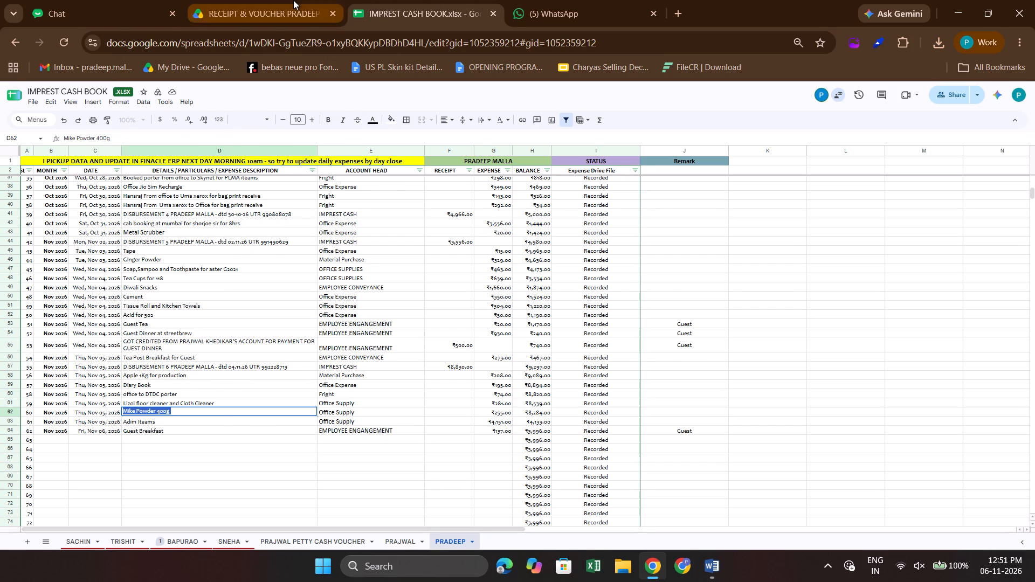
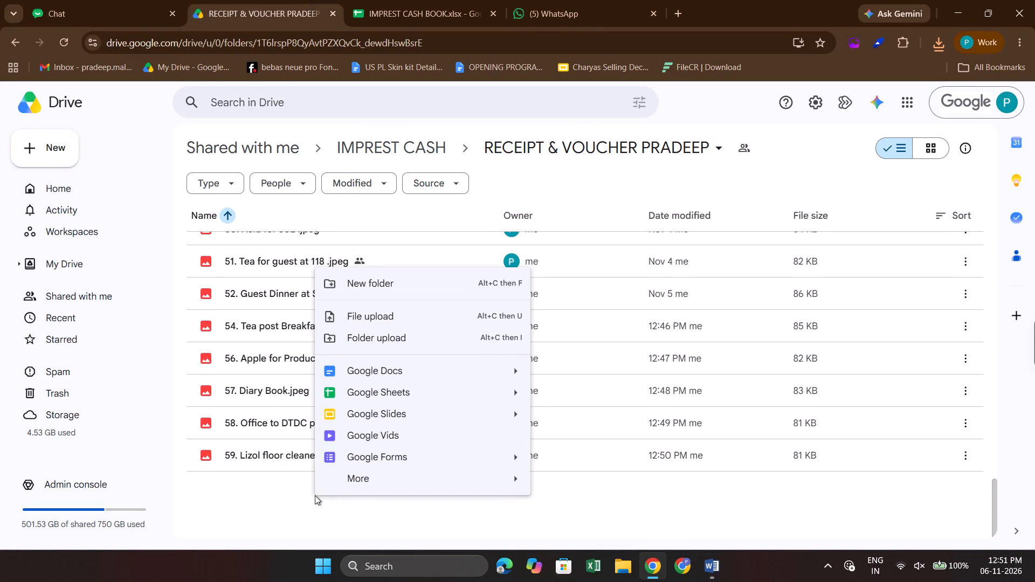
# Upload the WhatsApp Image 2026-11-05 at 4.04.46 PM receipt from Downloads into the RECEIPT & VOUCHER PRADEEP folder.
pyautogui.click(365, 307)
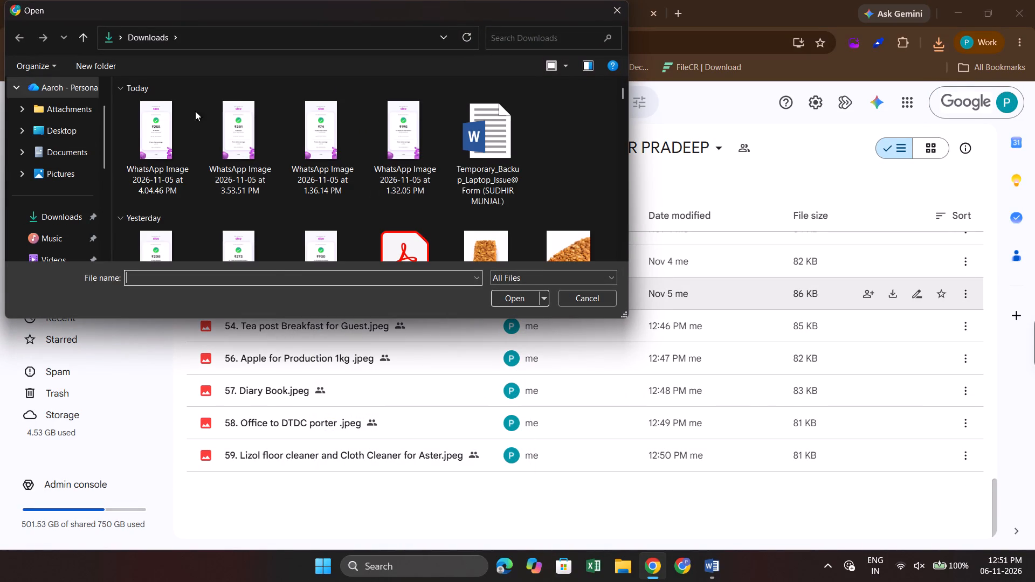
pyautogui.click(149, 117)
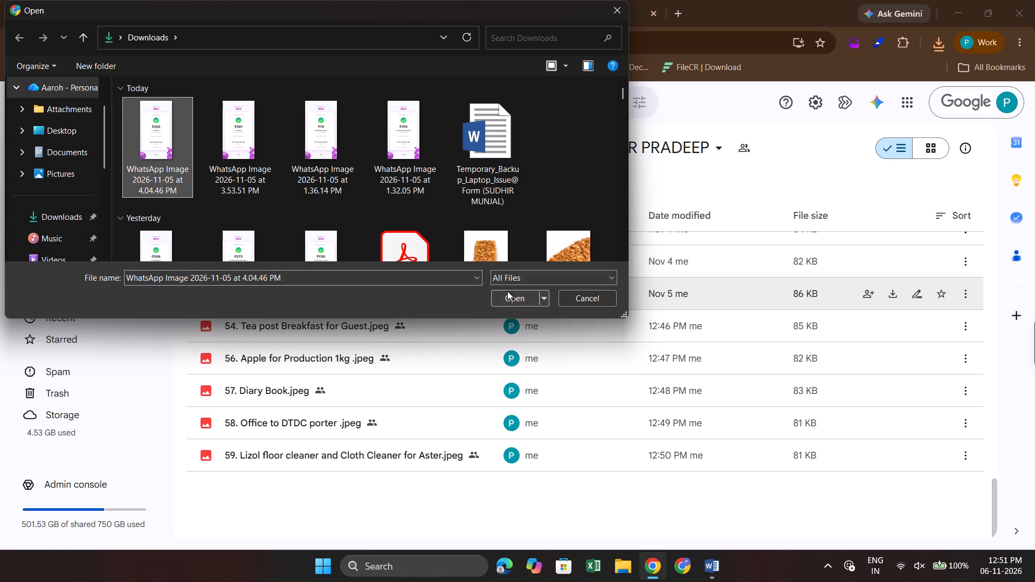
pyautogui.click(507, 291)
pyautogui.hscroll(1, 700, 356)
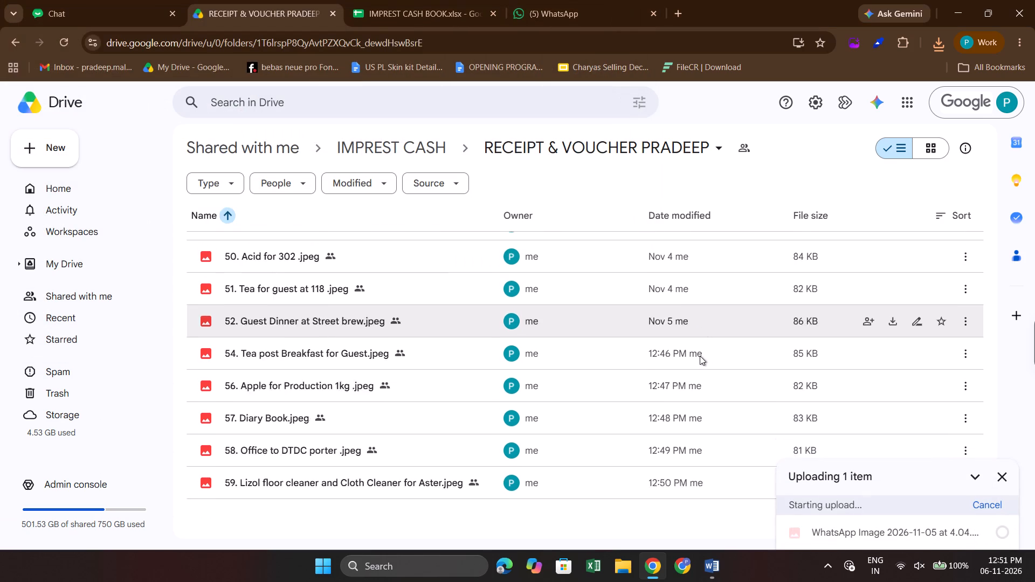
pyautogui.hscroll(1, 700, 356)
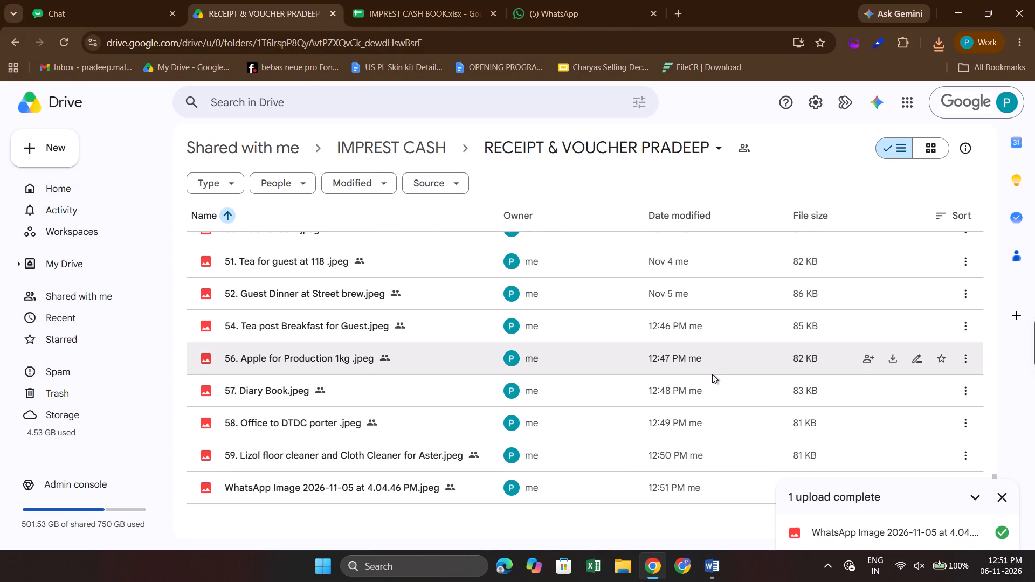
pyautogui.click(999, 498)
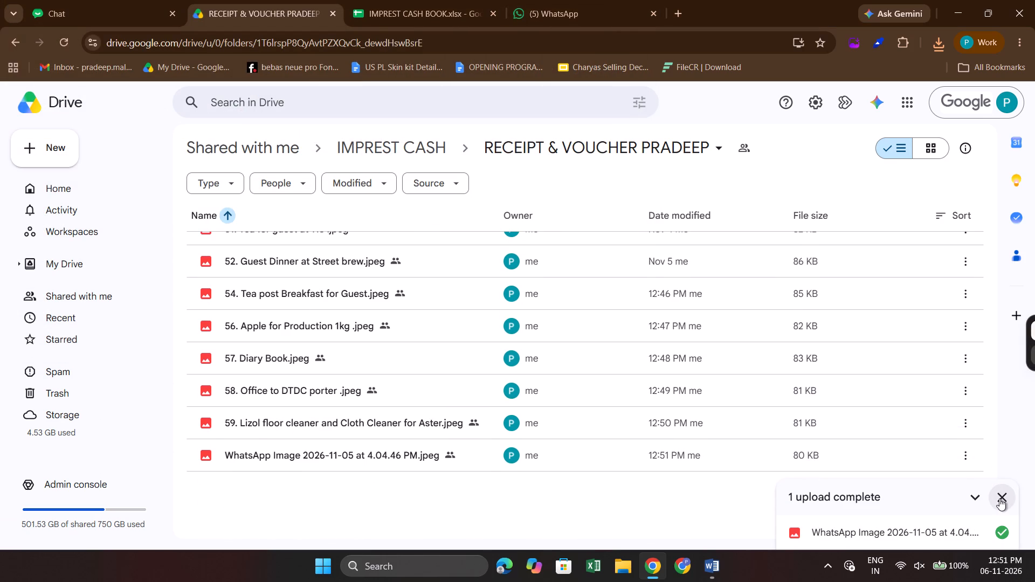
# Rename the uploaded WhatsApp Image 4.04.46 PM file as 60. Mike Powder 400g.jpeg and clear the file selection.
pyautogui.click(910, 460)
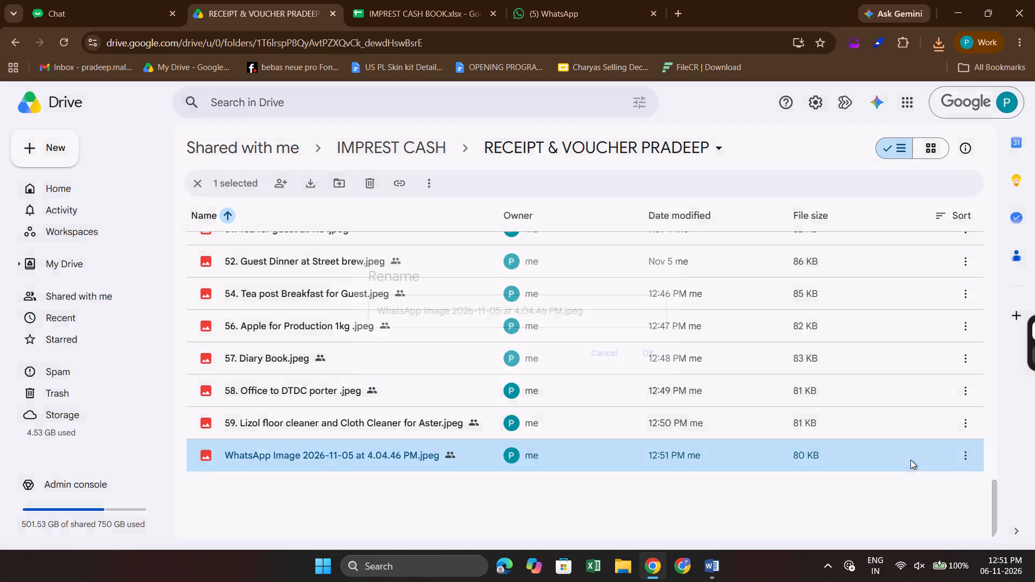
pyautogui.hotkey('ctrl', 'v')
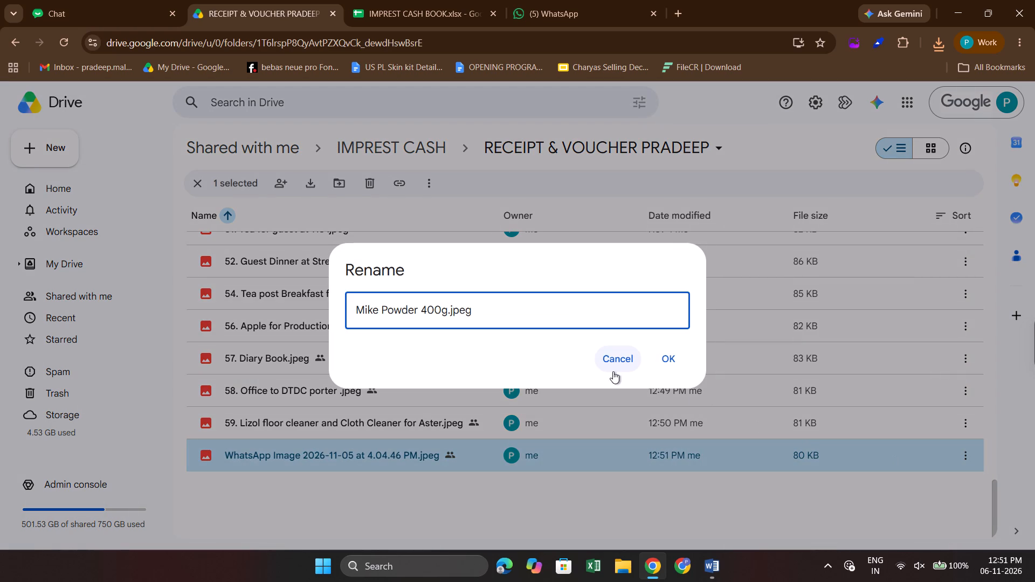
pyautogui.click(673, 363)
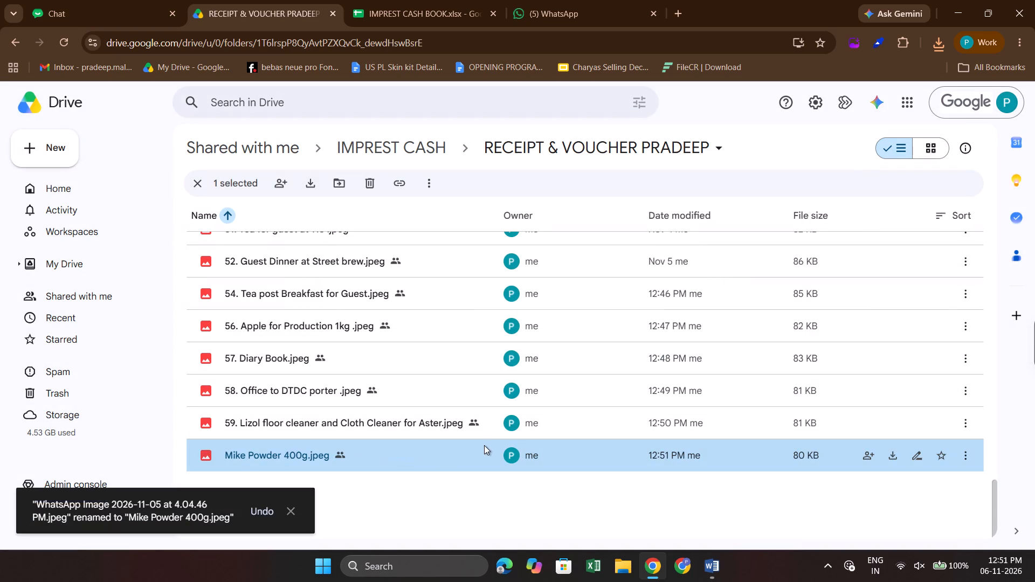
pyautogui.click(913, 453)
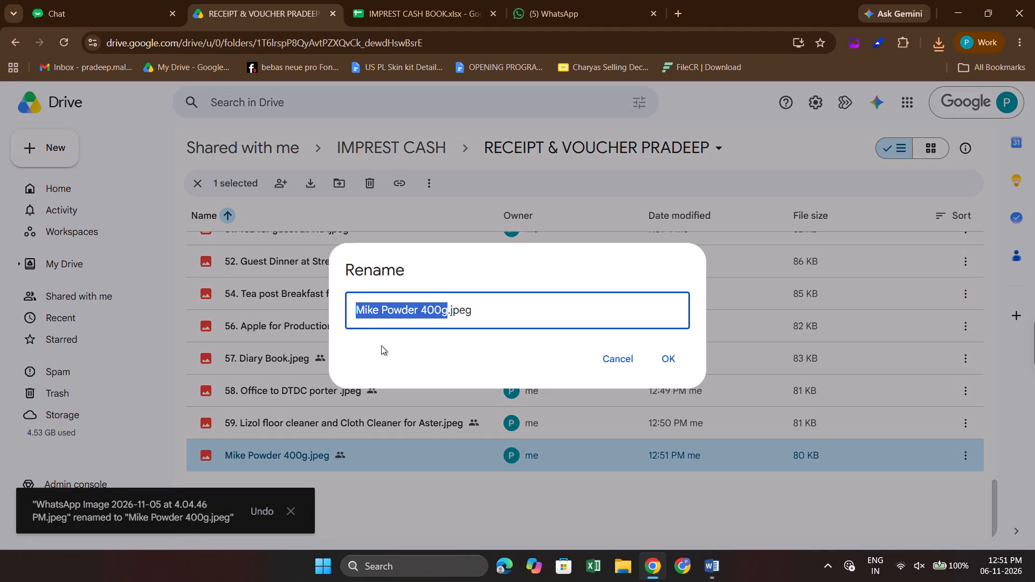
pyautogui.click(358, 308)
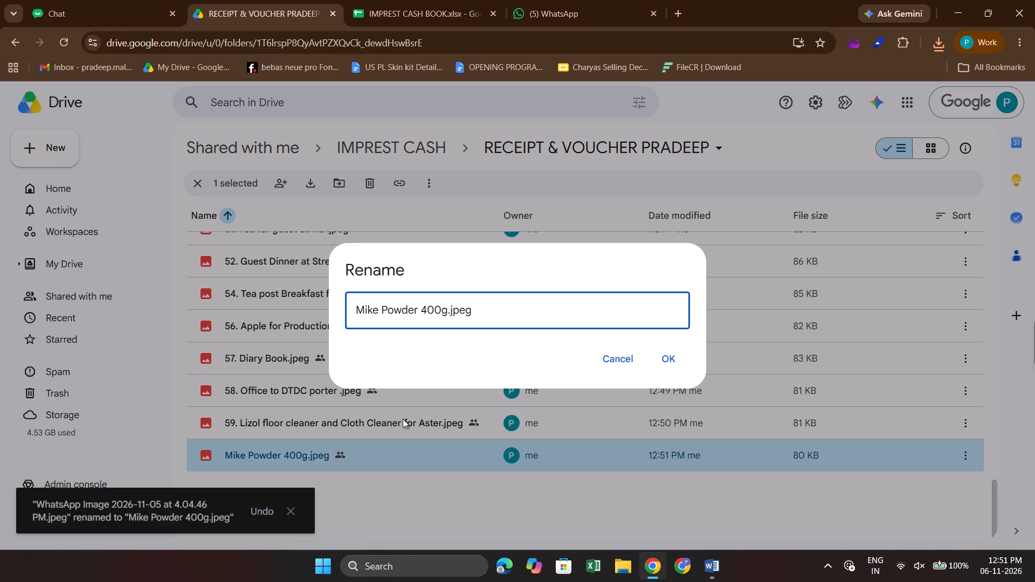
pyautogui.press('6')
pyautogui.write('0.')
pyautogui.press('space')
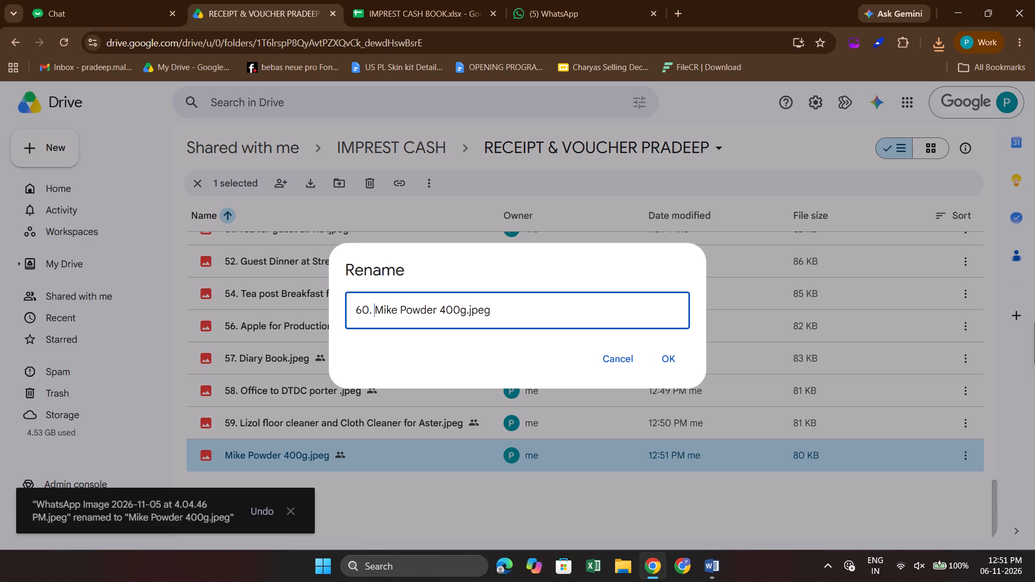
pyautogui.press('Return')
pyautogui.scroll(-3, 361, 422)
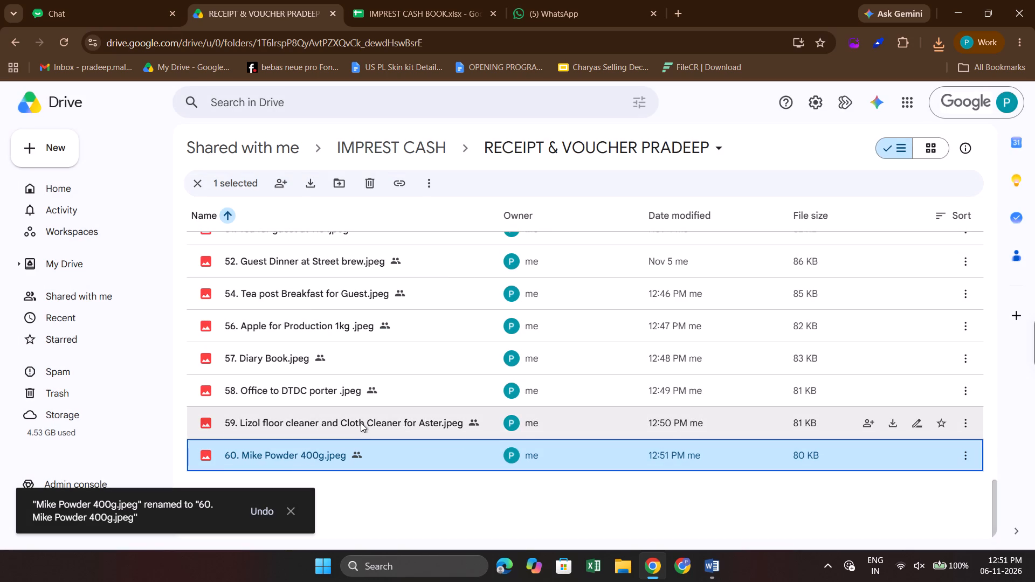
pyautogui.click(288, 514)
pyautogui.click(256, 497)
# Return to the PRADEEP sheet of the IMPREST CASH BOOK to check the entries around Mike Powder 400g.
pyautogui.rightClick(256, 497)
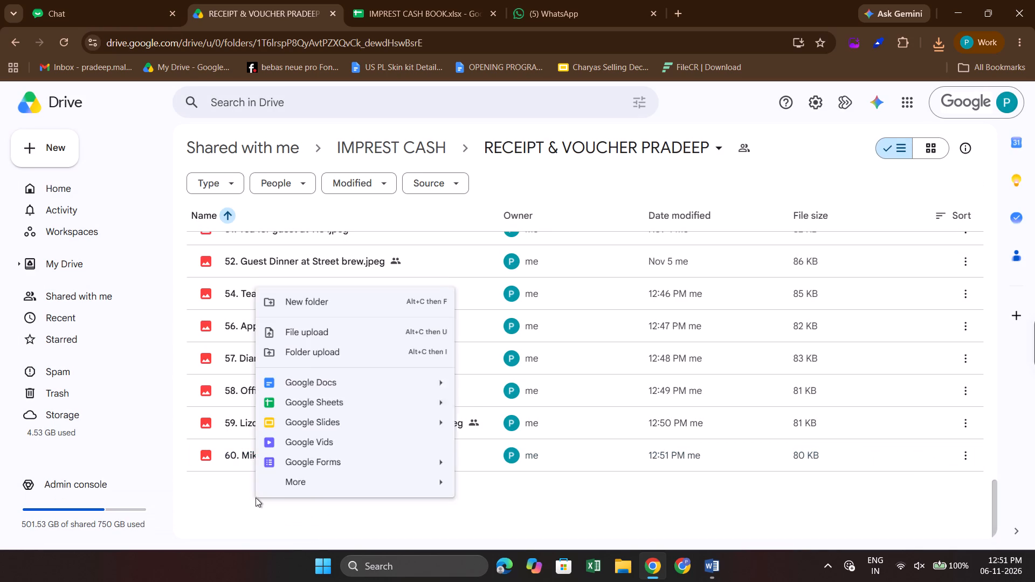
pyautogui.click(396, 0)
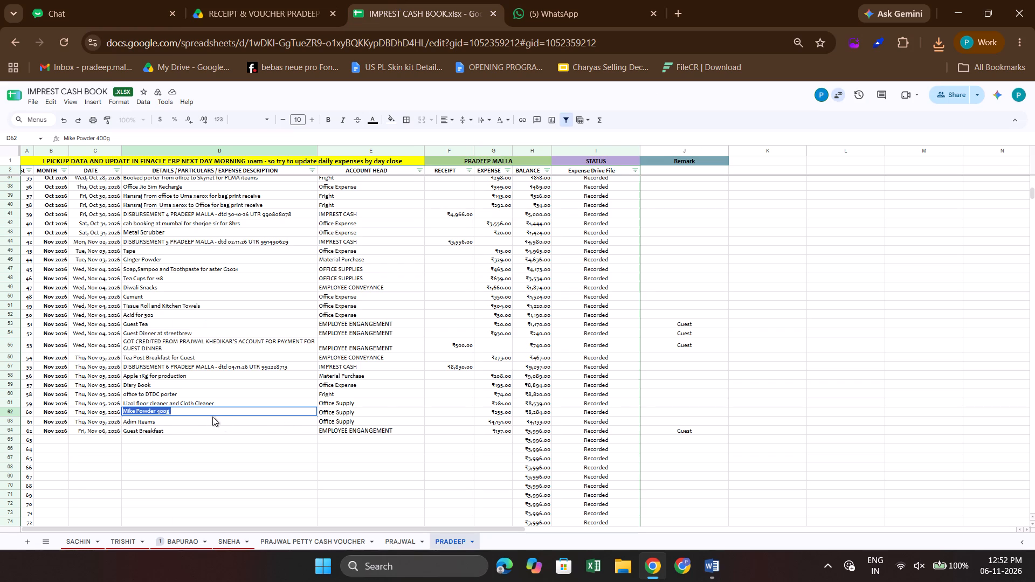
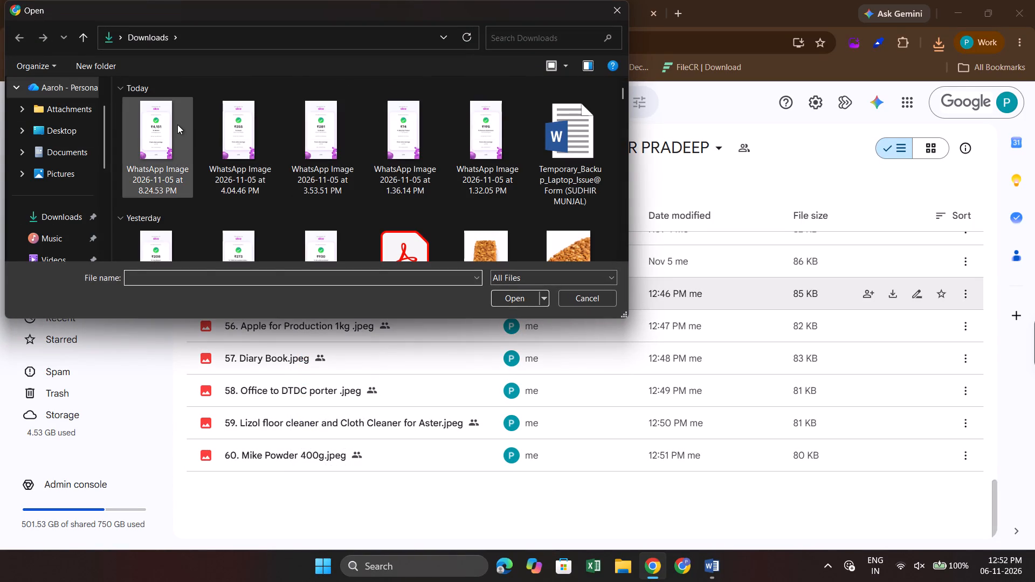
# Upload the WhatsApp Image 2026-11-05 at 8.24.53 PM file from Downloads to the receipts folder and dismiss the upload notice.
pyautogui.click(177, 124)
pyautogui.click(514, 299)
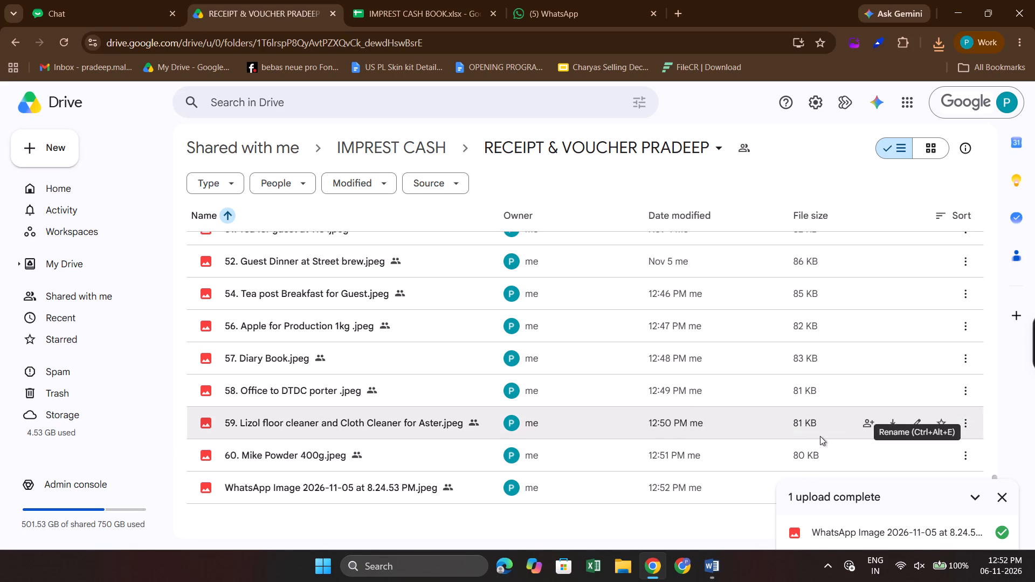
pyautogui.click(997, 493)
# Rename the uploaded WhatsApp Image 8.24.53 PM file as 61. Admin Iteams at 118.jpeg.
pyautogui.scroll(-2, 799, 493)
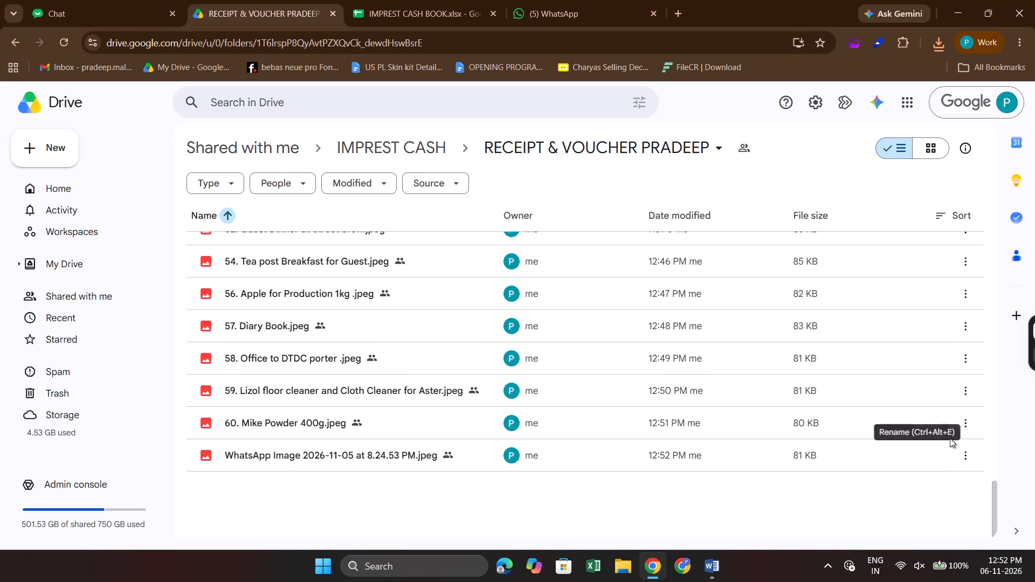
pyautogui.click(921, 456)
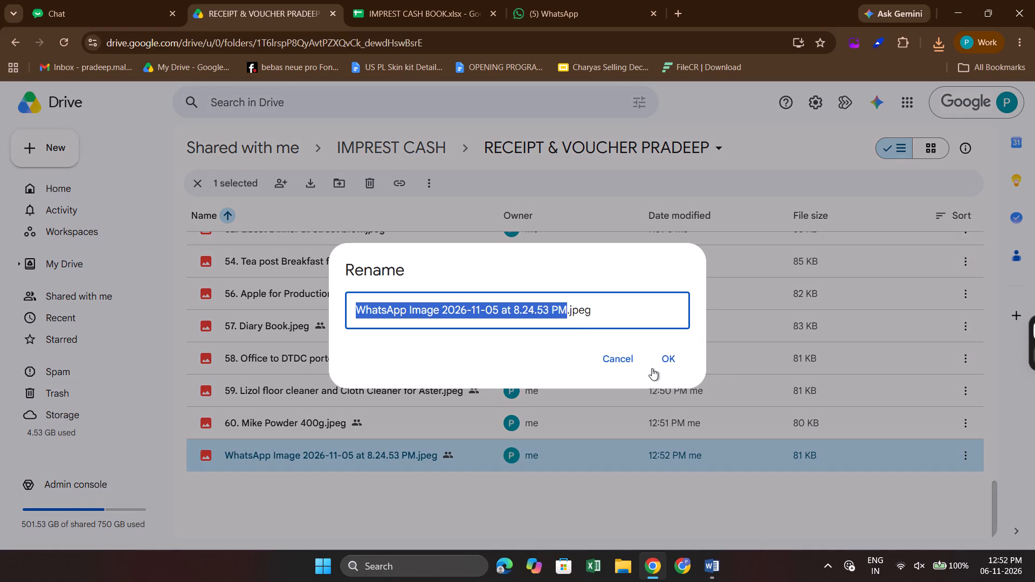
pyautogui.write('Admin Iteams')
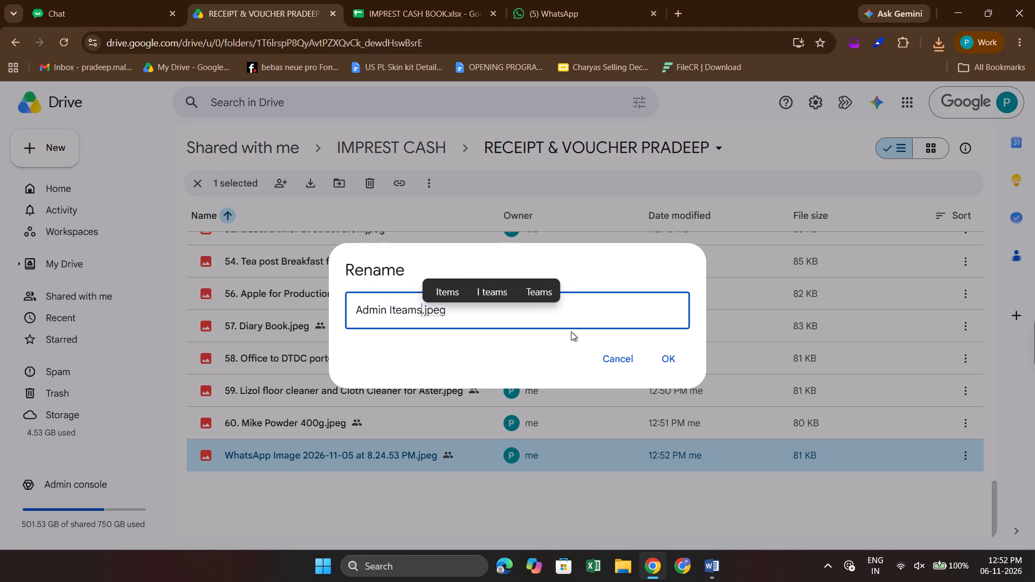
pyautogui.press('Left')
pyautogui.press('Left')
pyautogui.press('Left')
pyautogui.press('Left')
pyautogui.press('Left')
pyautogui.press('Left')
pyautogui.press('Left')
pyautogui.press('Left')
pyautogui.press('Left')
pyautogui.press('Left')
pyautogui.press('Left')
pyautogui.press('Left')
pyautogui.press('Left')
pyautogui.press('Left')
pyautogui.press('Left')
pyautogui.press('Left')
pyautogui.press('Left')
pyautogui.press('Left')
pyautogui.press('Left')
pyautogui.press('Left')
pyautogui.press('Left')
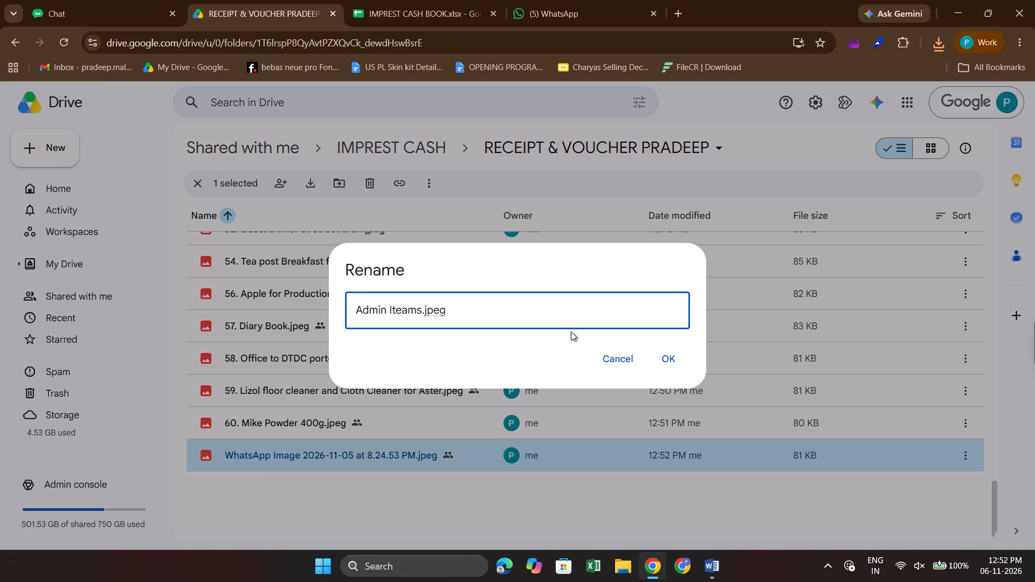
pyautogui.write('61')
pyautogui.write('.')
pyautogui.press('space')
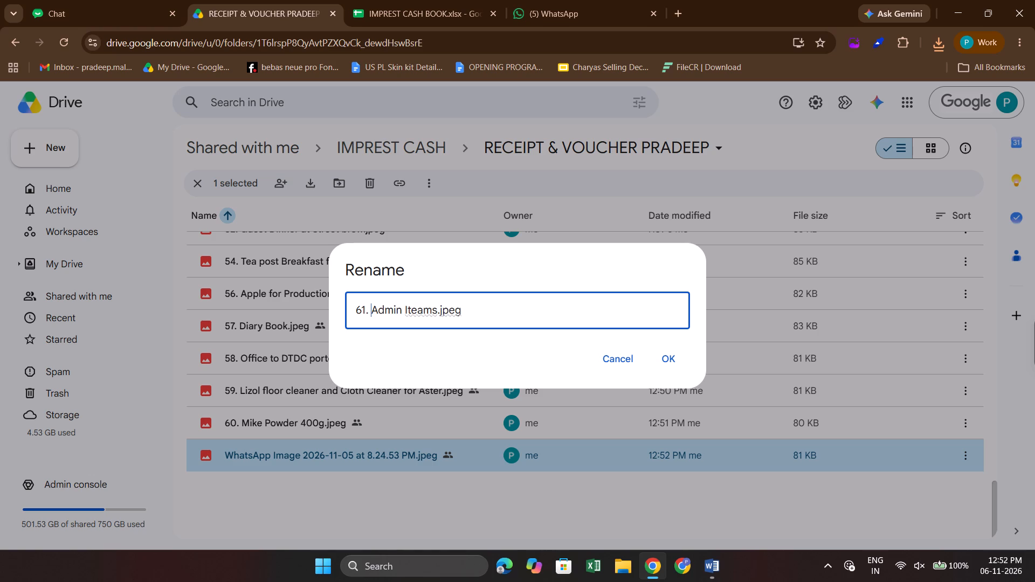
pyautogui.click(437, 310)
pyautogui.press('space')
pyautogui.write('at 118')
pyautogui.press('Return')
# Switch to the IMPREST CASH BOOK spreadsheet to check the PRADEEP sheet's last entries against the receipt files.
pyautogui.scroll(-3, 412, 319)
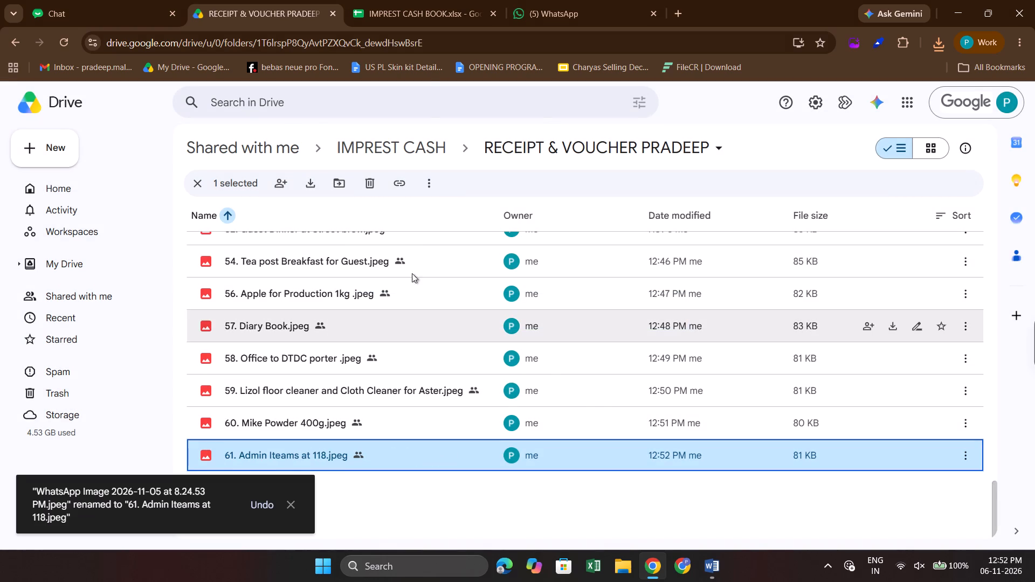
pyautogui.click(451, 3)
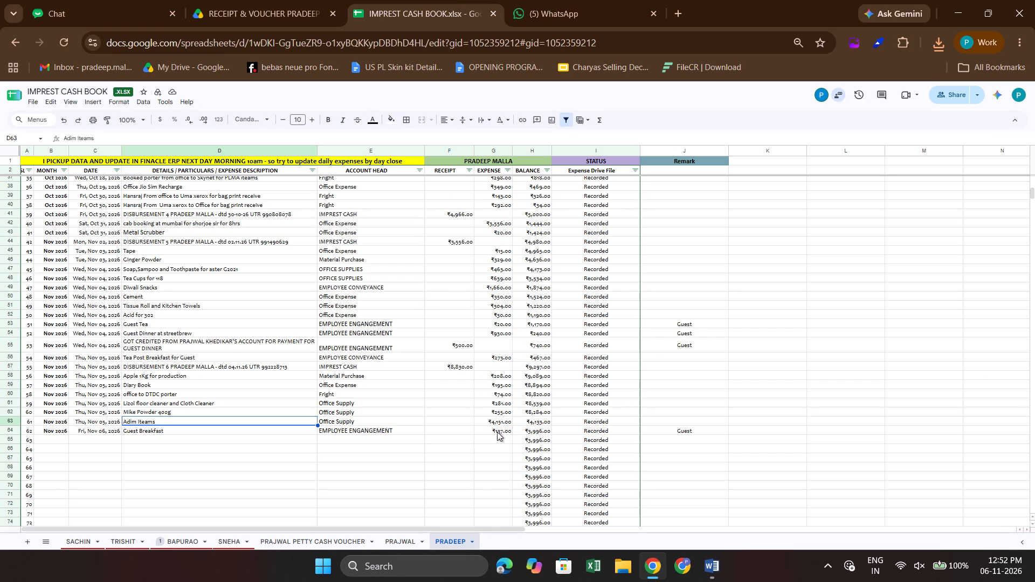
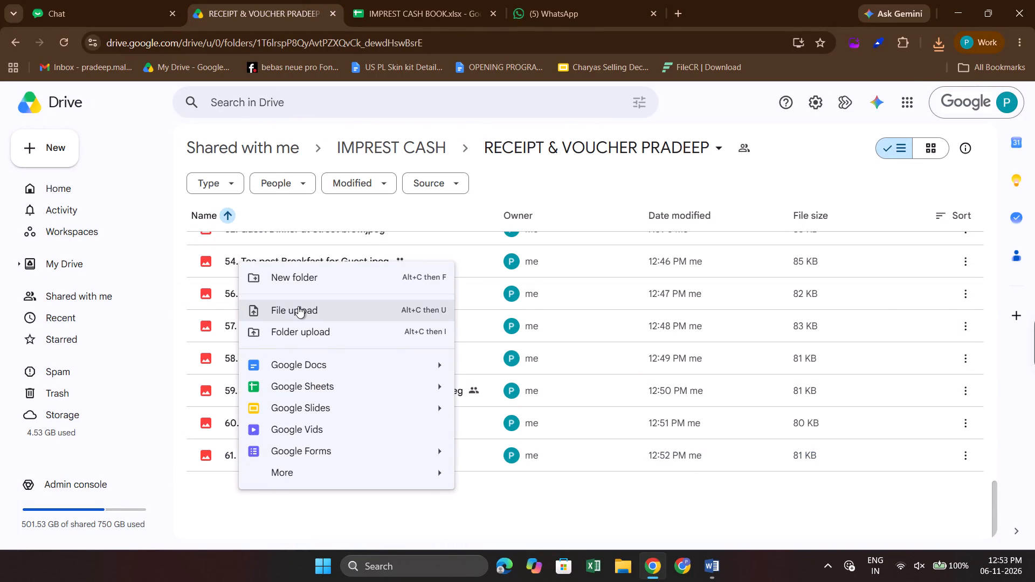
# Upload the WhatsApp Image 2026-11-06 at 11.29.41 AM receipt from Downloads to the RECEIPT & VOUCHER PRADEEP folder and dismiss the upload notice.
pyautogui.click(298, 306)
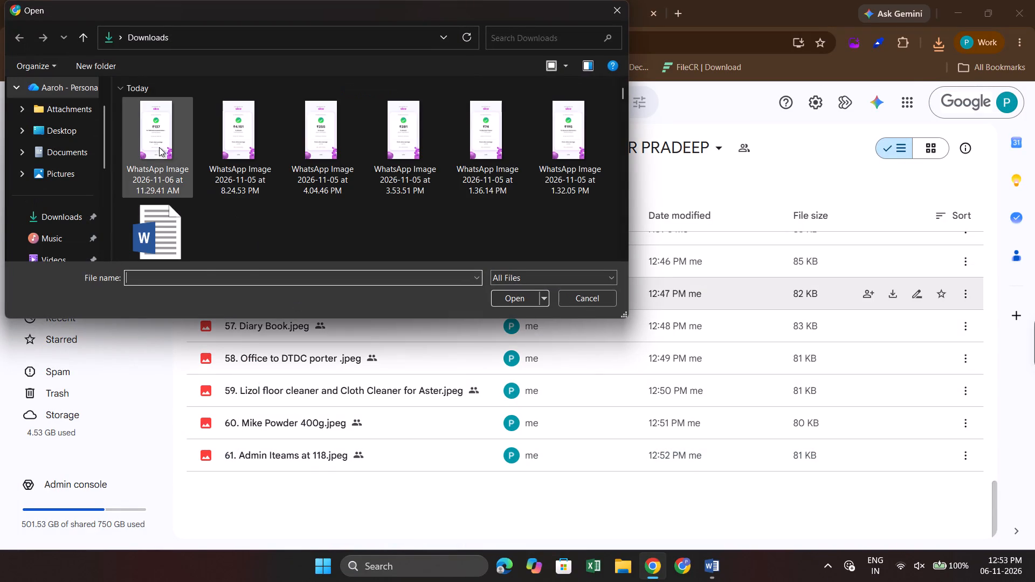
pyautogui.click(146, 145)
pyautogui.click(519, 297)
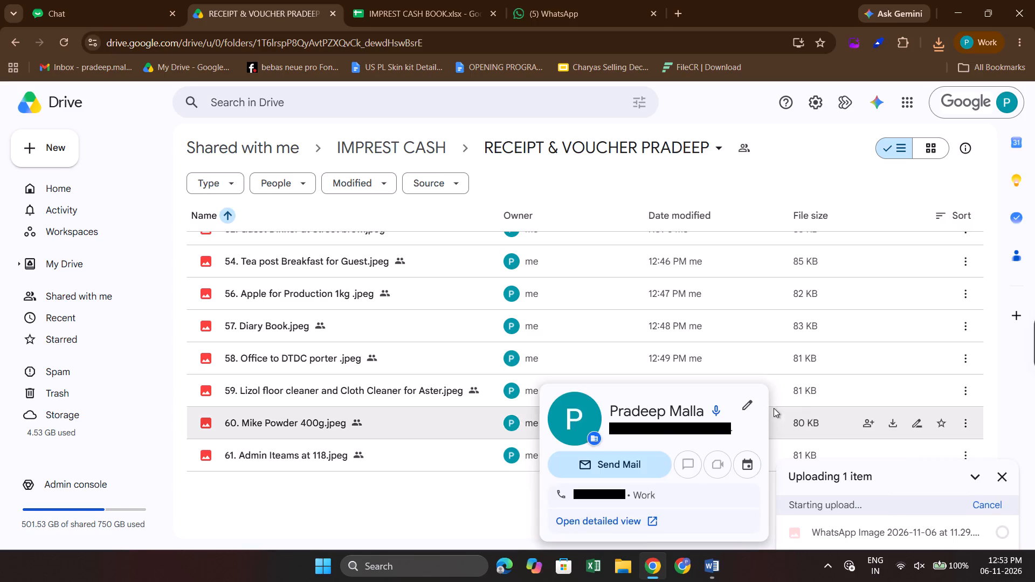
pyautogui.scroll(-3, 886, 297)
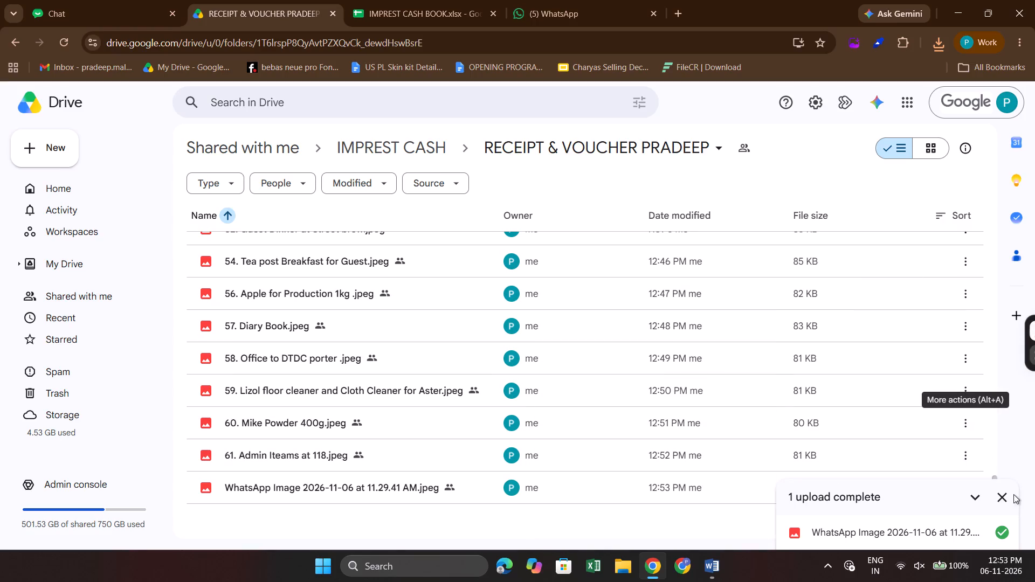
pyautogui.click(999, 503)
# Rename the WhatsApp Image 11.29.41 AM receipt file as 62. Guest Breakfast.jpeg.
pyautogui.scroll(-3, 749, 502)
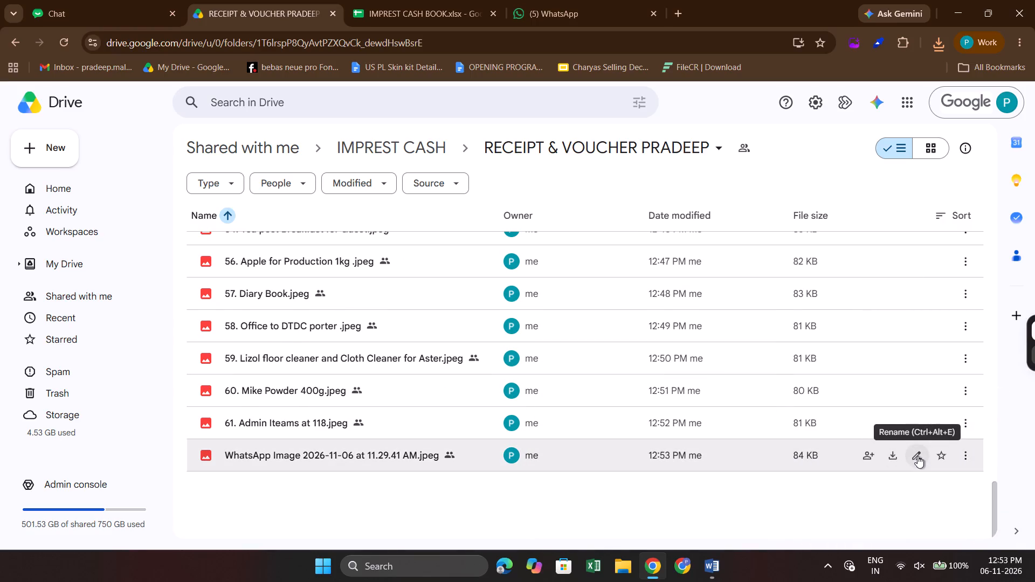
pyautogui.click(917, 456)
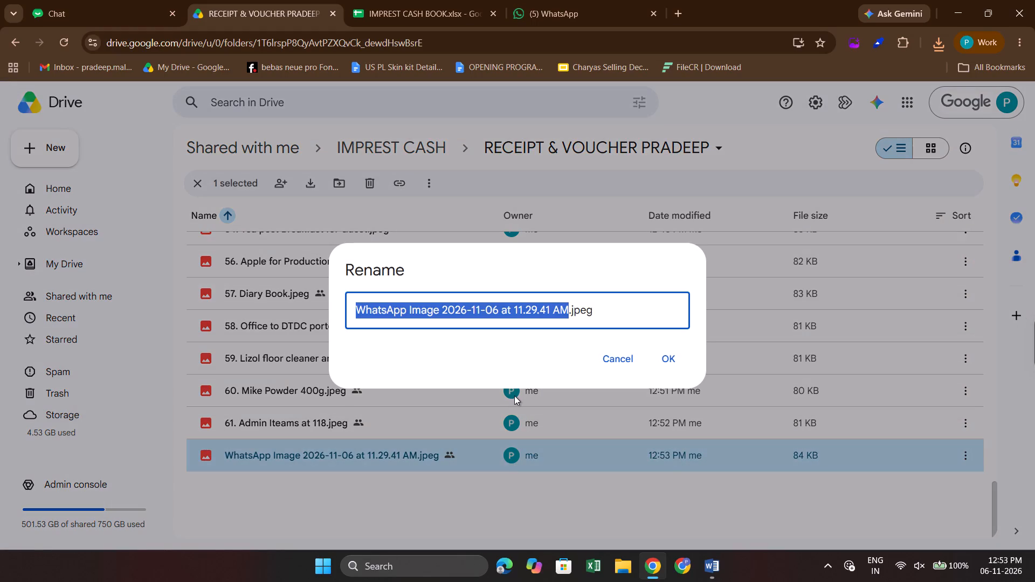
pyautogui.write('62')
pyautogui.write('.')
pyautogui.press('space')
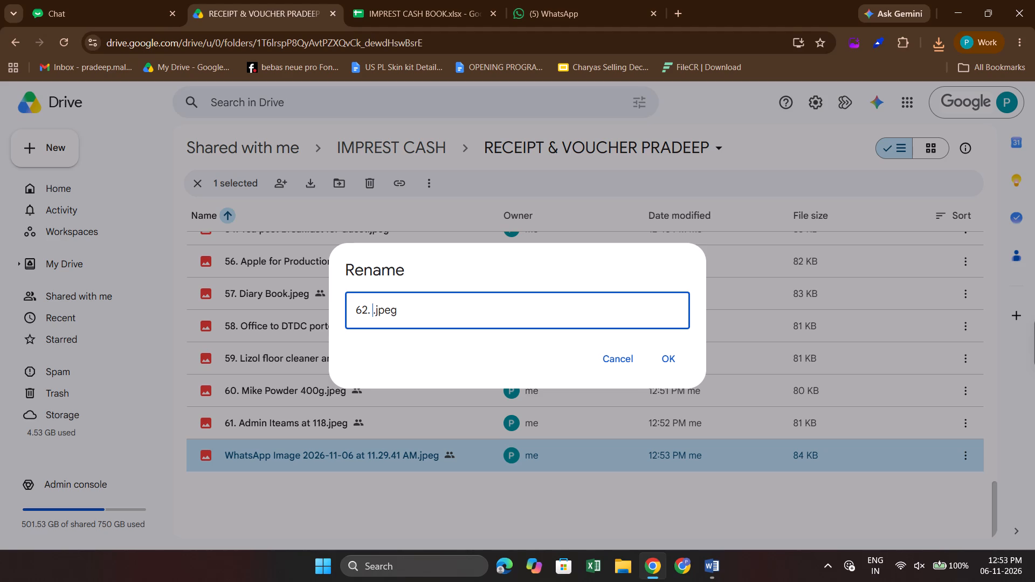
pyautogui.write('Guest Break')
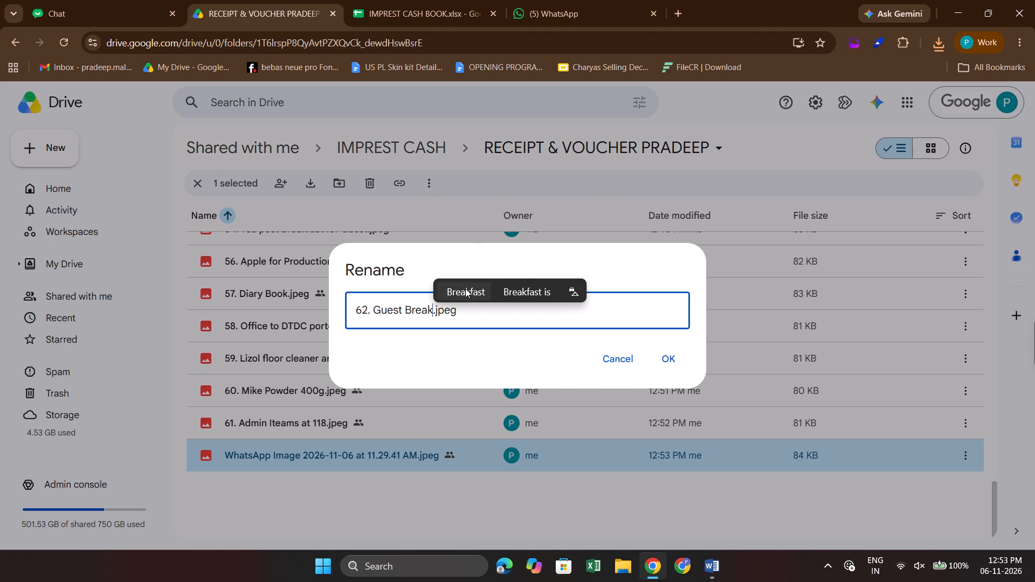
pyautogui.click(465, 288)
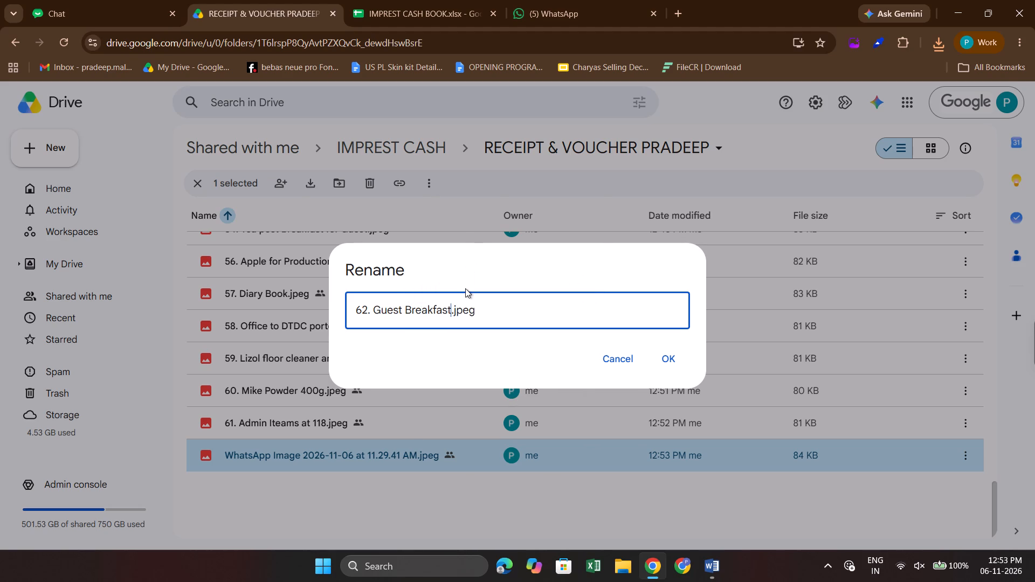
pyautogui.click(651, 362)
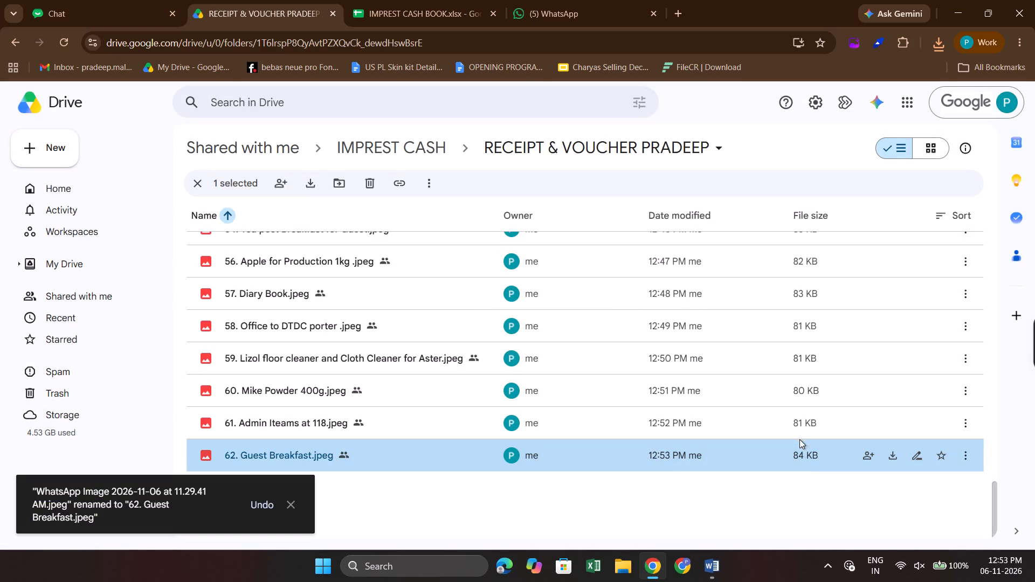
# Review the expense entries in the PRADEEP sheet of the IMPREST CASH BOOK and save the workbook.
pyautogui.click(458, 0)
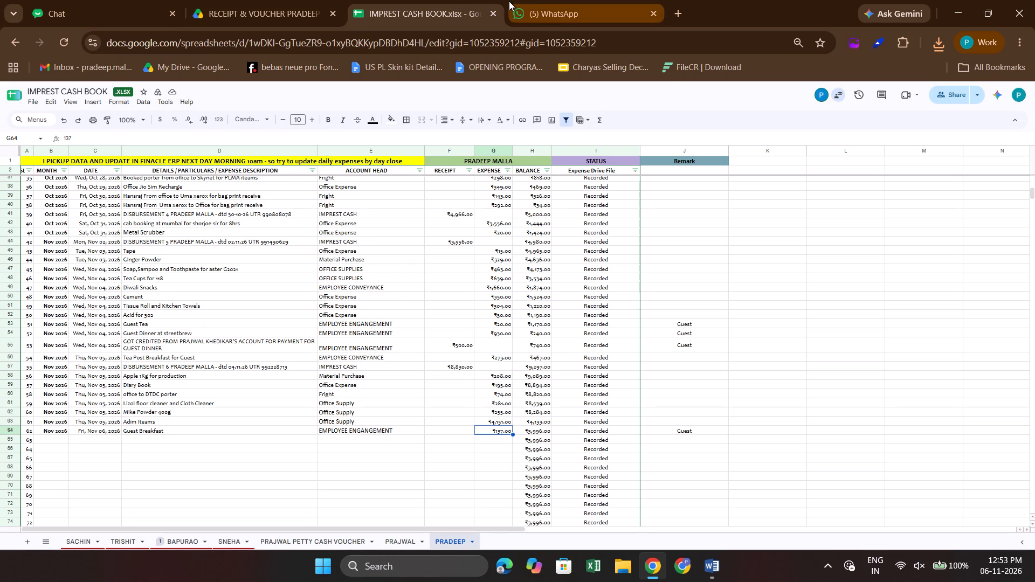
pyautogui.scroll(1, 426, 353)
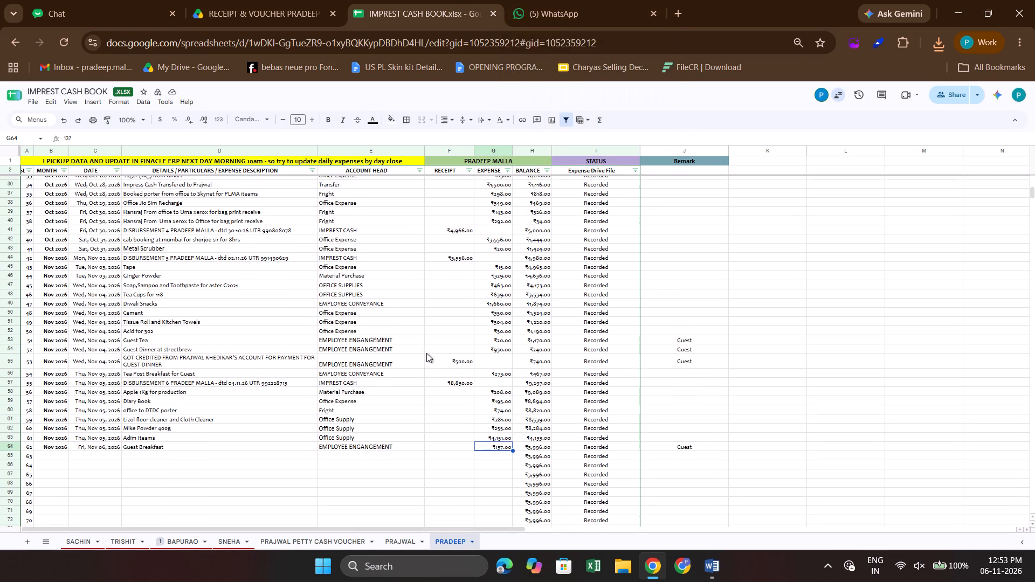
pyautogui.scroll(2, 426, 353)
pyautogui.hscroll(1, 426, 353)
pyautogui.scroll(1, 470, 378)
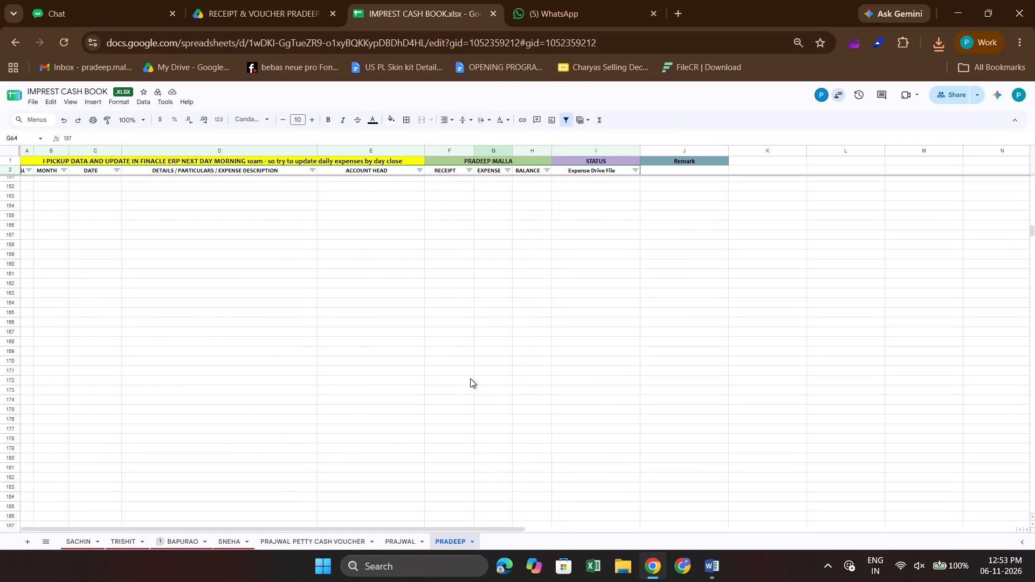
pyautogui.scroll(7, 470, 378)
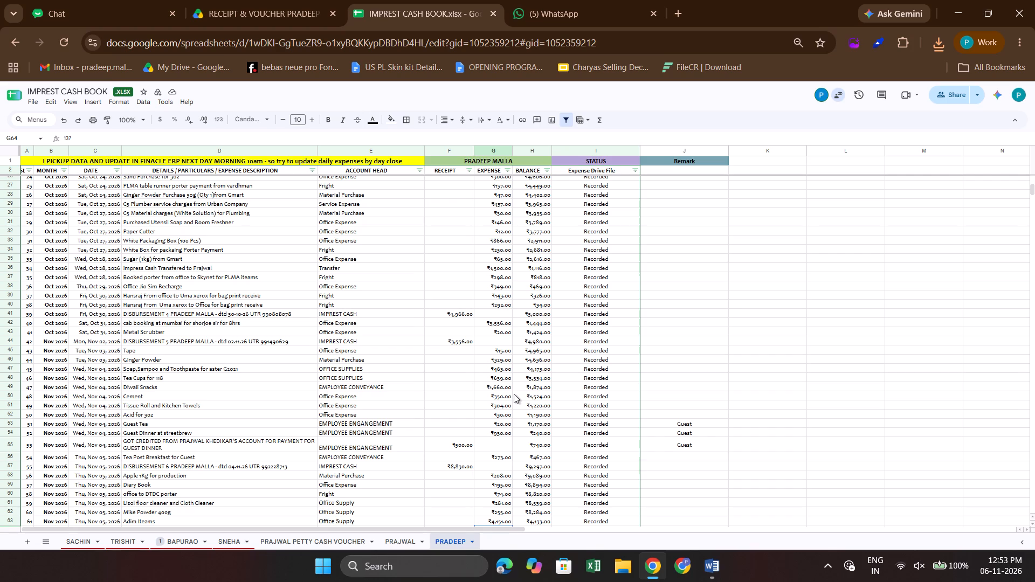
pyautogui.hotkey('ctrl', 's')
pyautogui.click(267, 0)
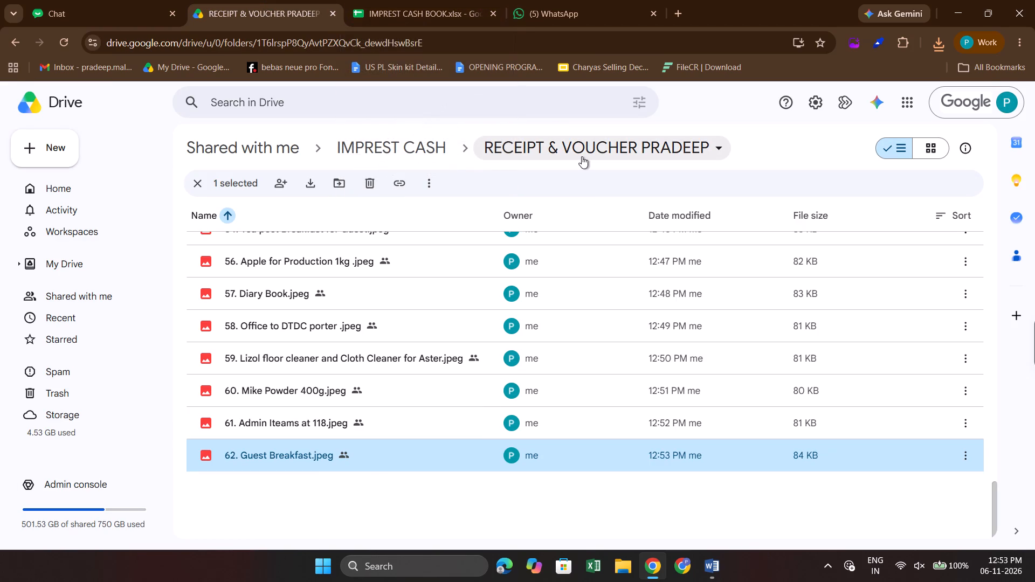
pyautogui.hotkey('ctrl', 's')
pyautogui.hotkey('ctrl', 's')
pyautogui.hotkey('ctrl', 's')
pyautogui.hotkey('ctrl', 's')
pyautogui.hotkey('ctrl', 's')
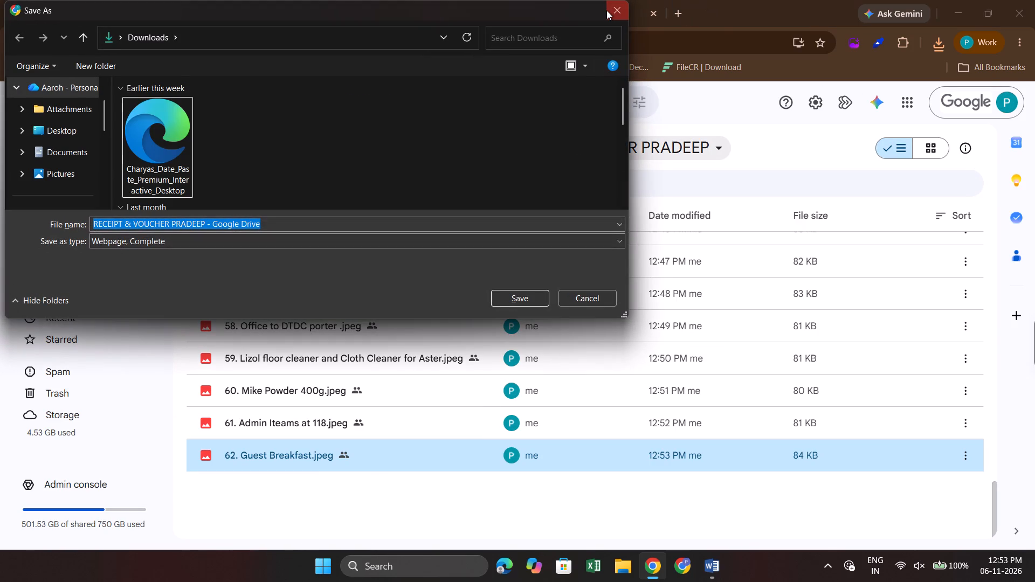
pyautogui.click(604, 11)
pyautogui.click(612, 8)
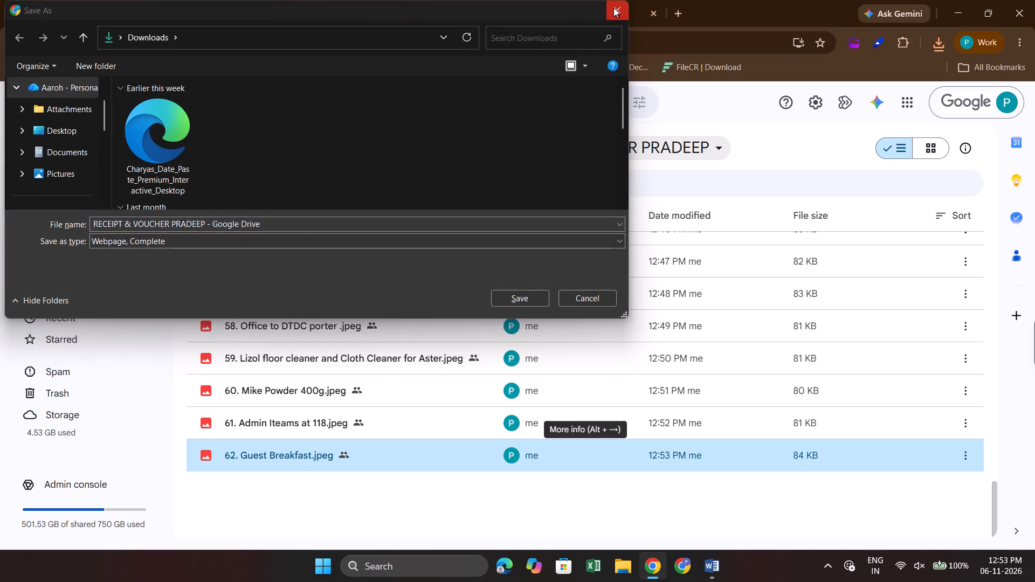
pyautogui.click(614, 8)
# Clear the file selection in the RECEIPT & VOUCHER PRADEEP folder and close the folder's Drive page.
pyautogui.click(430, 490)
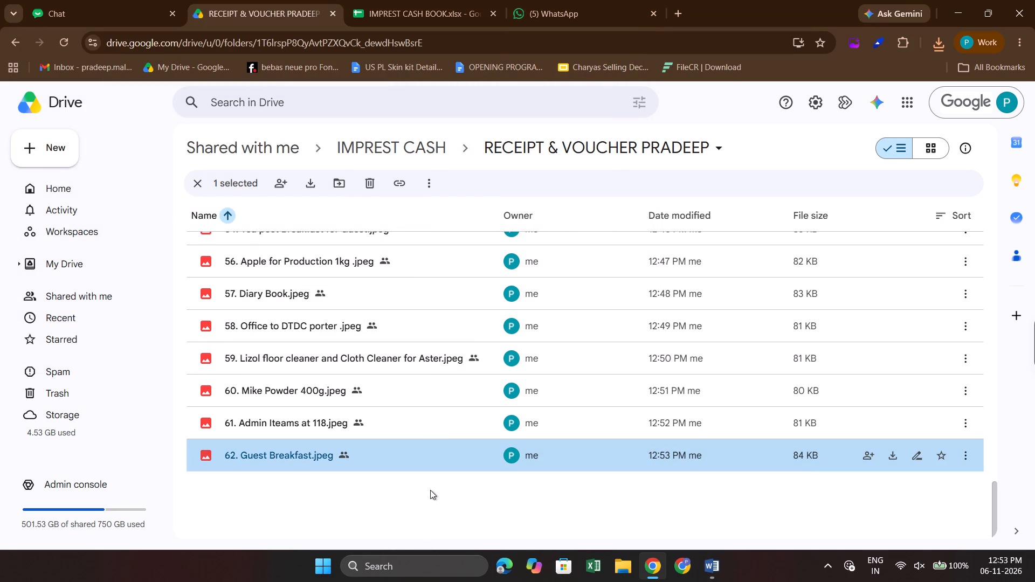
pyautogui.click(331, 11)
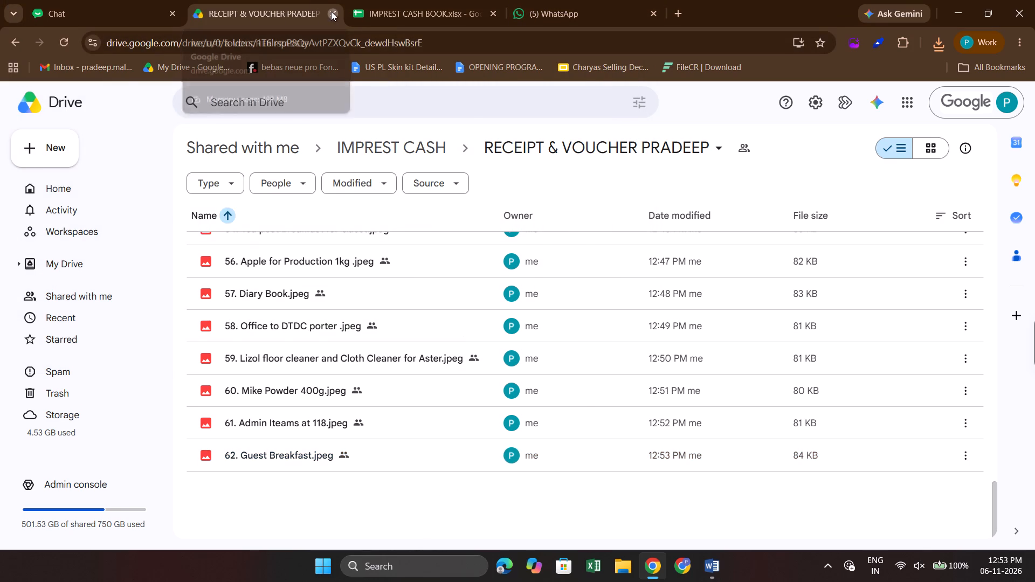